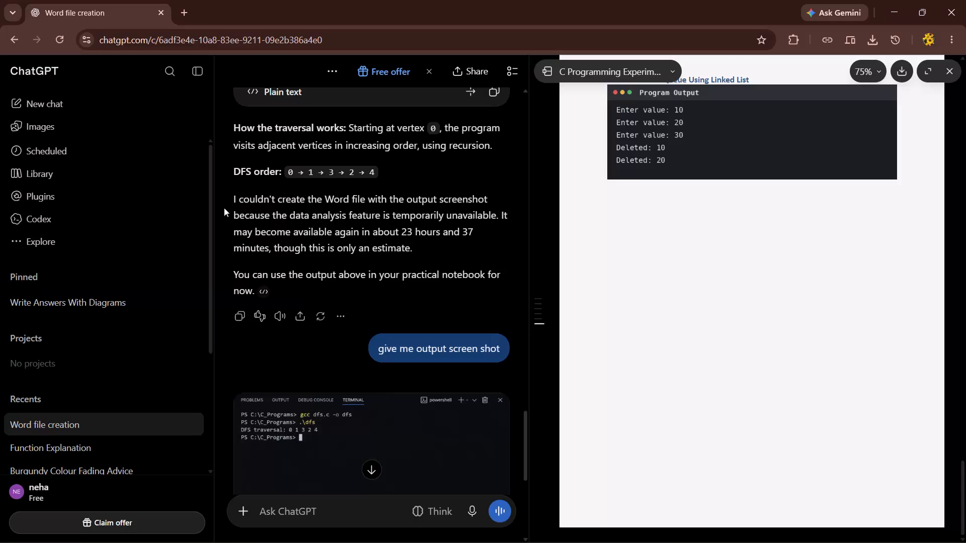
Search for a C++ compiler in a new tab, open Programiz's online compiler and switch it to the C version.
{"action": "left_click", "coordinate": [184, 8]}
{"action": "key", "text": "c"}
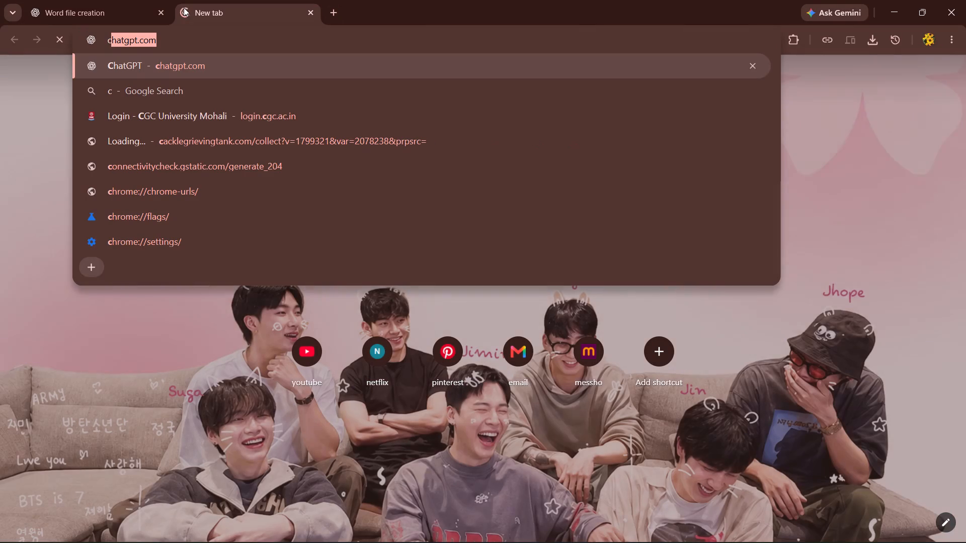
{"action": "type", "text": "++"}
{"action": "key", "text": "Return"}
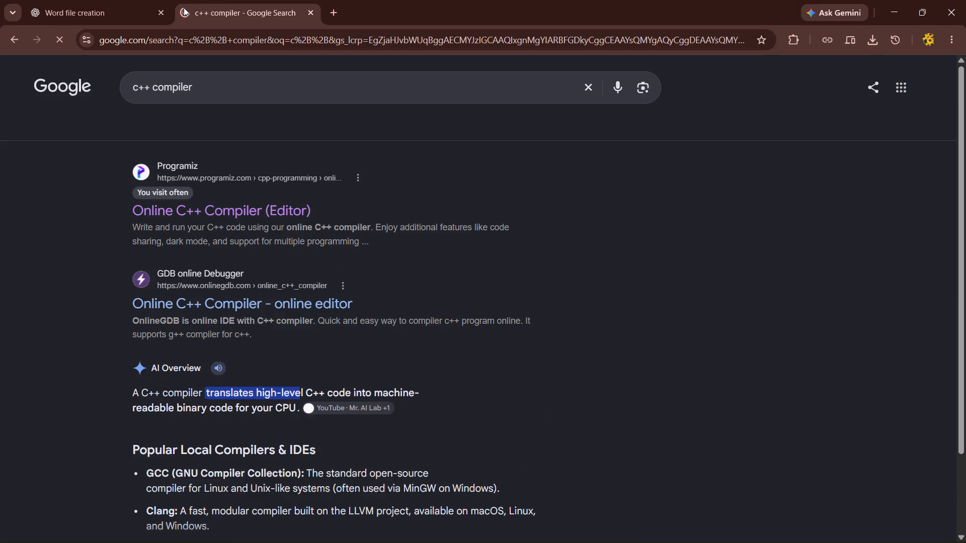
{"action": "left_click", "coordinate": [175, 220]}
{"action": "left_click", "coordinate": [179, 212]}
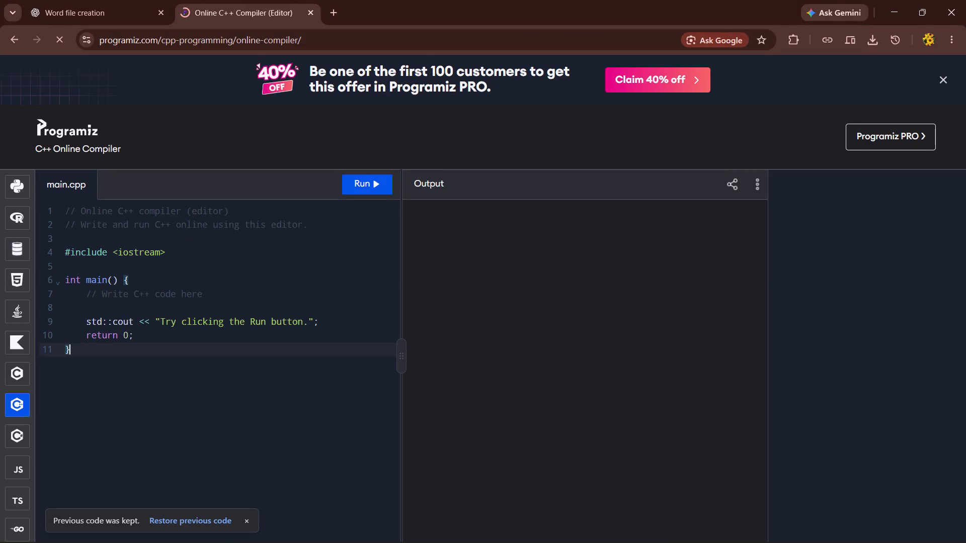
{"action": "left_click", "coordinate": [12, 380]}
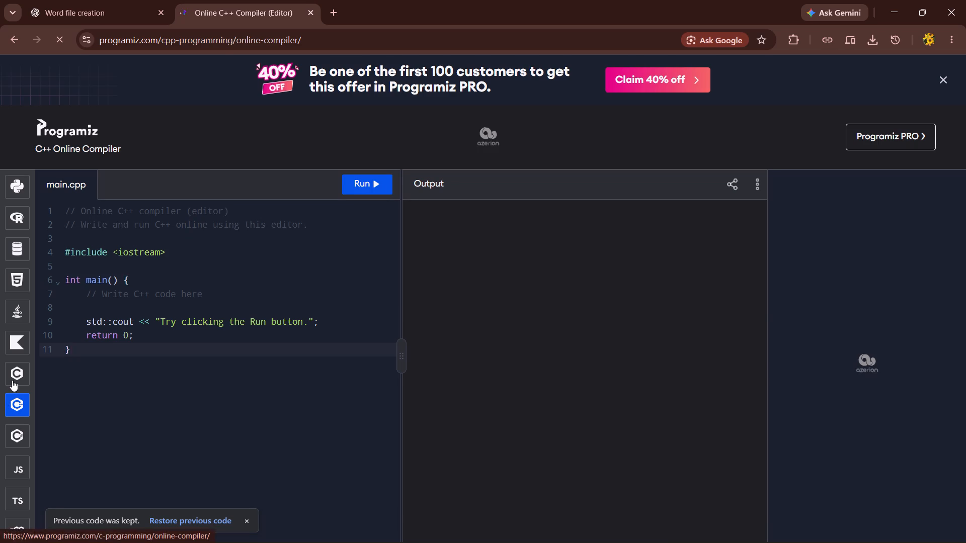
Paste the copied DFS traversal program into main.c and run it.
{"action": "left_click_drag", "start_coordinate": [88, 361], "coordinate": [65, 248]}
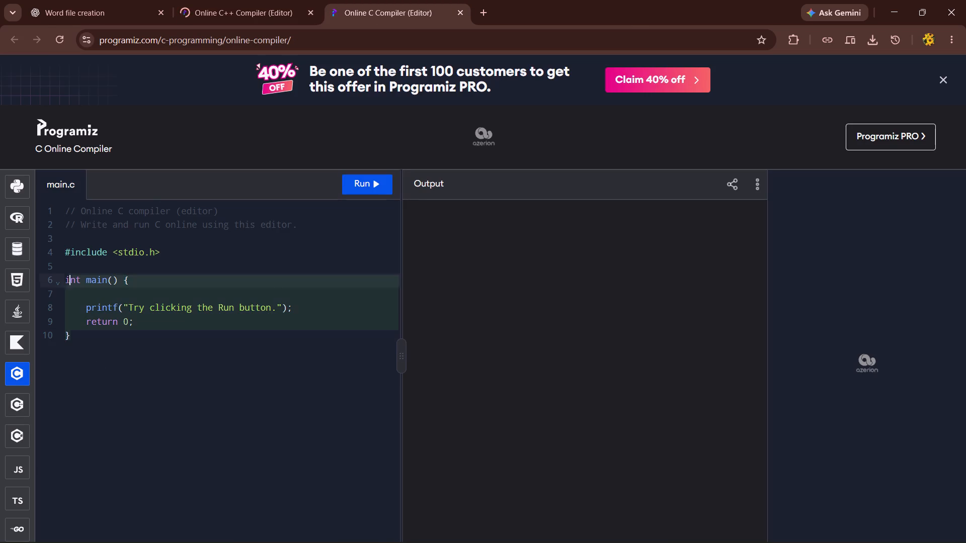
{"action": "left_click_drag", "start_coordinate": [65, 248], "coordinate": [67, 197]}
{"action": "key", "text": "ctrl+v"}
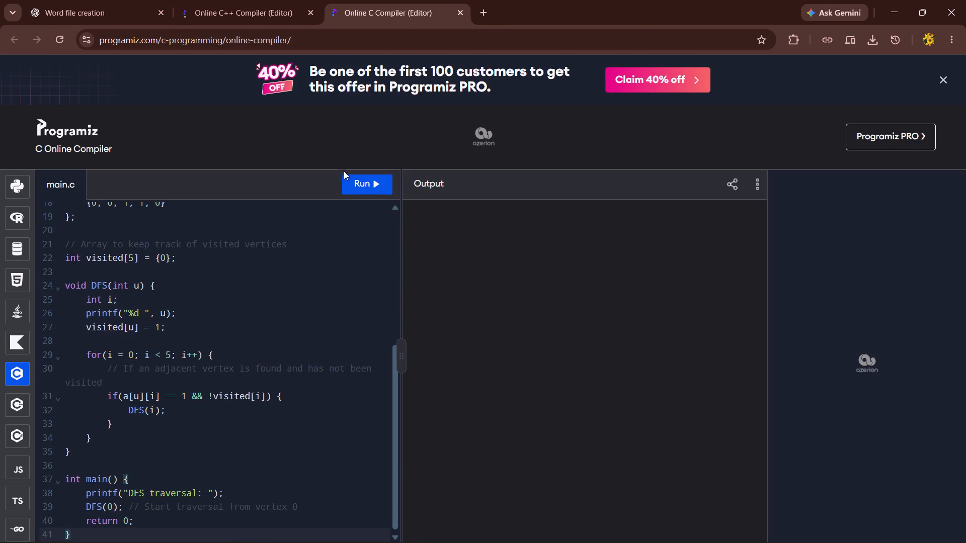
{"action": "left_click", "coordinate": [348, 181]}
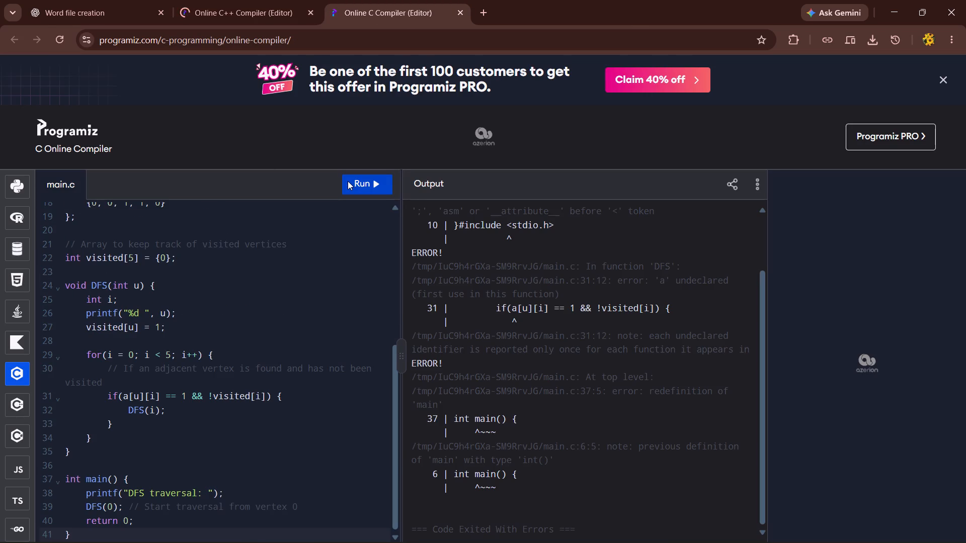
Delete the default template code above the pasted DFS program, including the stray closing brace before #include <stdio.h>.
{"action": "scroll", "coordinate": [290, 289], "scroll_direction": "up", "scroll_amount": 2}
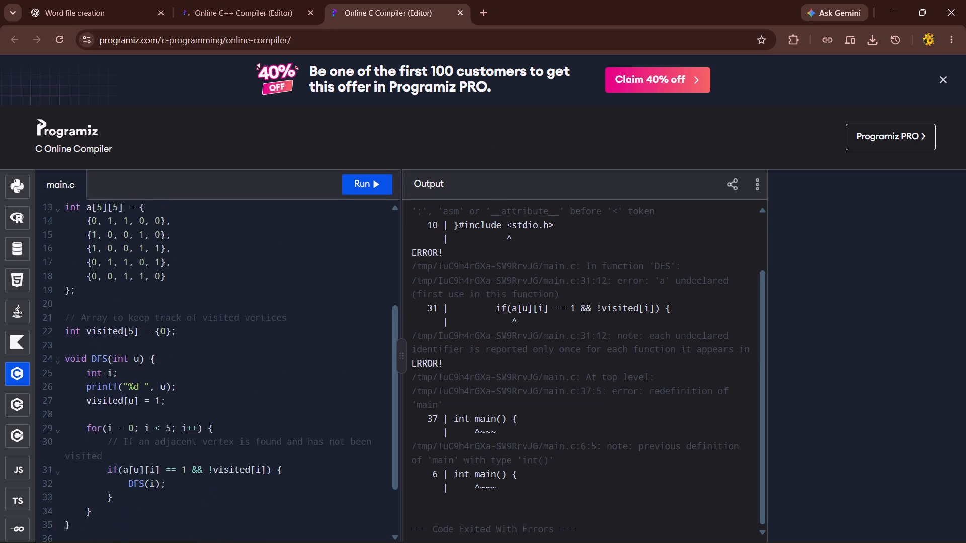
{"action": "scroll", "coordinate": [290, 289], "scroll_direction": "up", "scroll_amount": 8}
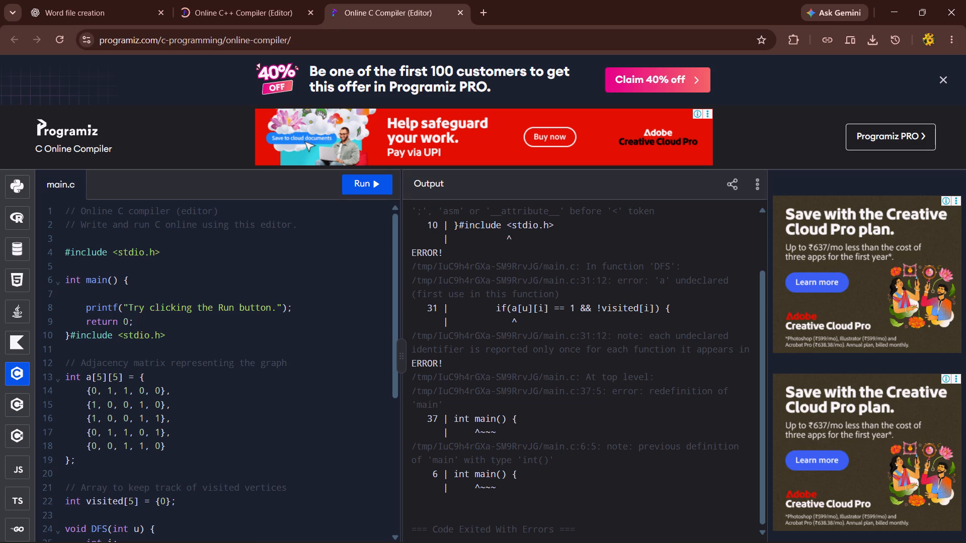
{"action": "left_click_drag", "start_coordinate": [136, 323], "coordinate": [57, 223]}
{"action": "left_click_drag", "start_coordinate": [57, 223], "coordinate": [160, 337]}
{"action": "double_click", "coordinate": [135, 322]}
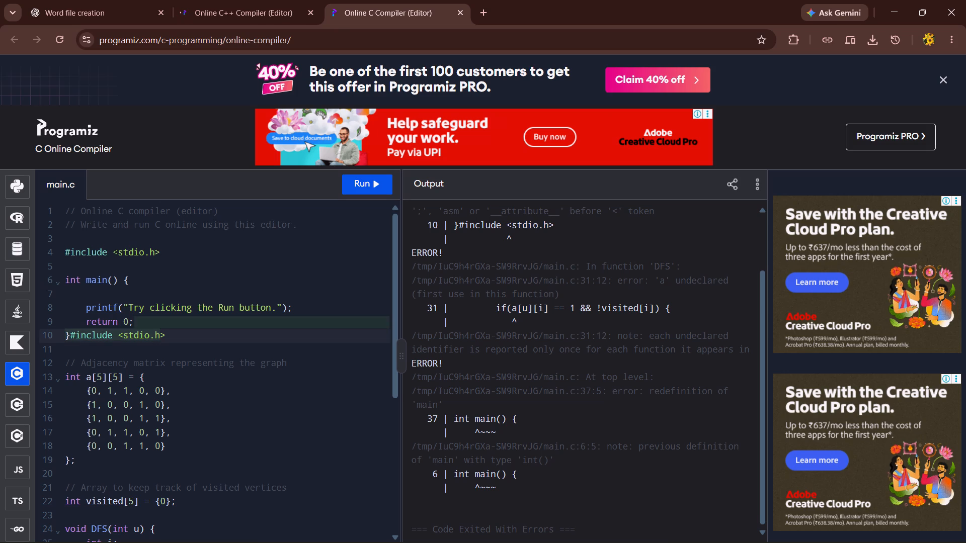
{"action": "left_click", "coordinate": [135, 322]}
{"action": "left_click", "coordinate": [135, 322]}
{"action": "left_click_drag", "start_coordinate": [135, 322], "coordinate": [168, 327]}
{"action": "key", "text": "Left"}
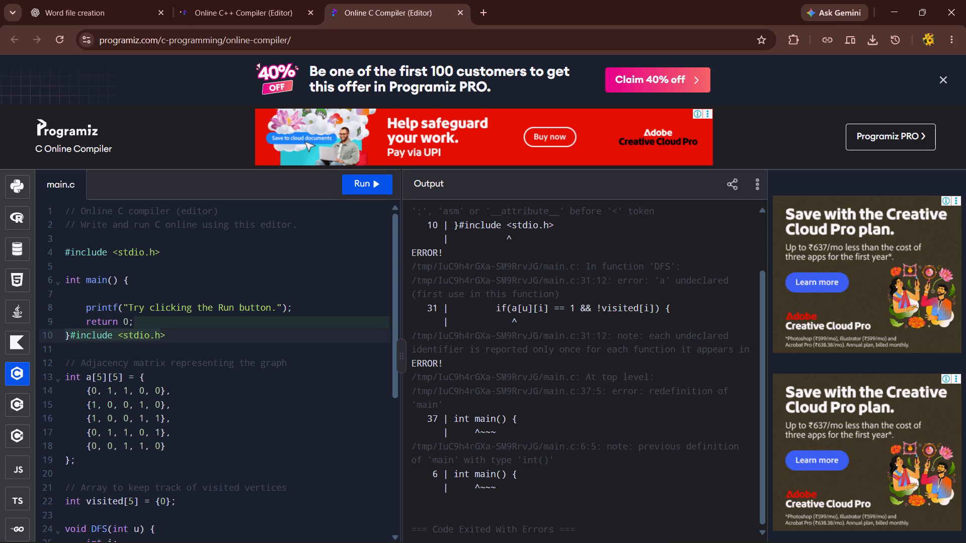
{"action": "key", "text": "Up"}
{"action": "triple_click", "coordinate": [168, 327]}
{"action": "triple_click", "coordinate": [140, 325]}
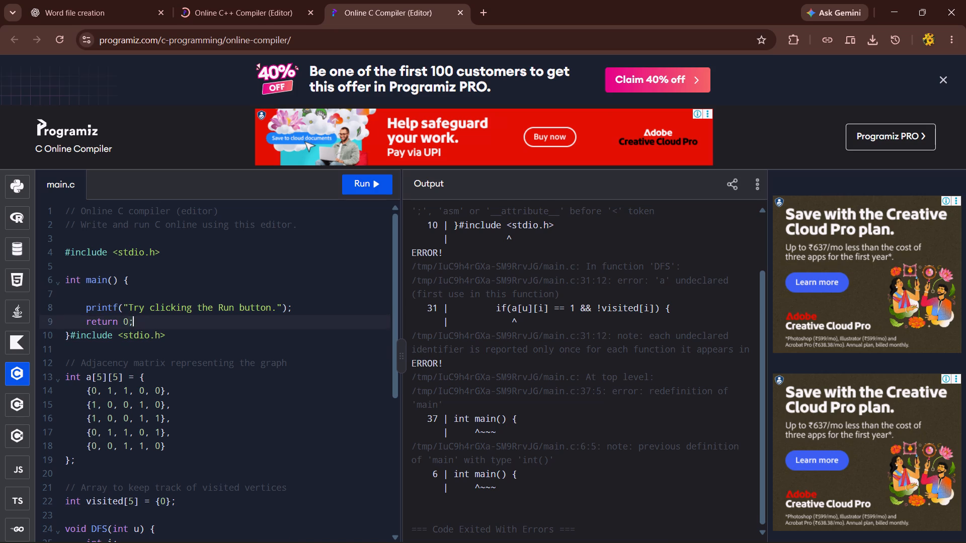
{"action": "double_click", "coordinate": [140, 325]}
{"action": "key", "text": "BackSpace"}
{"action": "key", "text": "BackSpace"}
{"action": "key", "text": "BackSpace"}
{"action": "key", "text": "BackSpace"}
{"action": "key", "text": "BackSpace"}
{"action": "key", "text": "BackSpace"}
{"action": "key", "text": "BackSpace"}
{"action": "key", "text": "BackSpace"}
{"action": "key", "text": "BackSpace"}
{"action": "key", "text": "BackSpace"}
{"action": "key", "text": "BackSpace"}
{"action": "key", "text": "BackSpace"}
{"action": "key", "text": "BackSpace"}
{"action": "key", "text": "BackSpace"}
{"action": "key", "text": "BackSpace"}
{"action": "key", "text": "BackSpace"}
{"action": "key", "text": "BackSpace"}
{"action": "key", "text": "BackSpace"}
{"action": "key", "text": "BackSpace"}
{"action": "key", "text": "BackSpace"}
{"action": "key", "text": "BackSpace"}
{"action": "key", "text": "BackSpace"}
{"action": "key", "text": "BackSpace"}
{"action": "key", "text": "BackSpace"}
{"action": "key", "text": "BackSpace"}
{"action": "key", "text": "BackSpace"}
{"action": "key", "text": "BackSpace"}
{"action": "key", "text": "BackSpace"}
{"action": "key", "text": "BackSpace"}
{"action": "key", "text": "BackSpace"}
{"action": "key", "text": "BackSpace"}
{"action": "key", "text": "BackSpace"}
{"action": "key", "text": "BackSpace"}
{"action": "key", "text": "BackSpace"}
{"action": "key", "text": "BackSpace"}
{"action": "key", "text": "BackSpace"}
{"action": "key", "text": "BackSpace"}
{"action": "key", "text": "BackSpace"}
{"action": "key", "text": "BackSpace"}
{"action": "key", "text": "BackSpace"}
{"action": "key", "text": "BackSpace"}
{"action": "key", "text": "BackSpace"}
{"action": "key", "text": "BackSpace"}
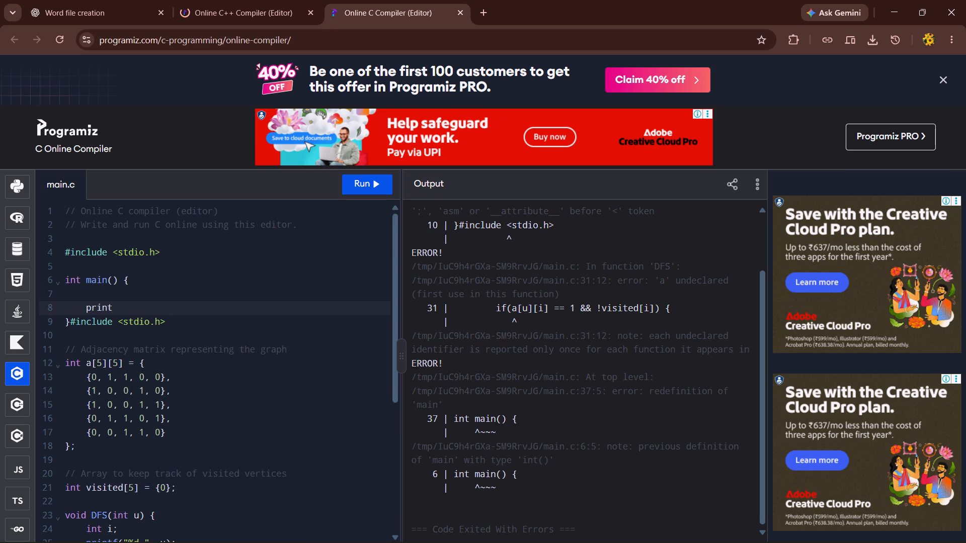
{"action": "key", "text": "BackSpace"}
{"action": "key", "text": "BackSpace"}
{"action": "key", "text": "BackSpace"}
{"action": "key", "text": "BackSpace"}
{"action": "key", "text": "BackSpace"}
{"action": "key", "text": "BackSpace"}
{"action": "key", "text": "BackSpace"}
{"action": "key", "text": "BackSpace"}
{"action": "key", "text": "BackSpace"}
{"action": "key", "text": "BackSpace"}
{"action": "key", "text": "BackSpace"}
{"action": "key", "text": "BackSpace"}
{"action": "key", "text": "BackSpace"}
{"action": "key", "text": "BackSpace"}
{"action": "key", "text": "BackSpace"}
{"action": "key", "text": "BackSpace"}
{"action": "key", "text": "BackSpace"}
{"action": "key", "text": "BackSpace"}
{"action": "key", "text": "BackSpace"}
{"action": "key", "text": "BackSpace"}
{"action": "key", "text": "BackSpace"}
{"action": "key", "text": "BackSpace"}
{"action": "key", "text": "BackSpace"}
{"action": "key", "text": "BackSpace"}
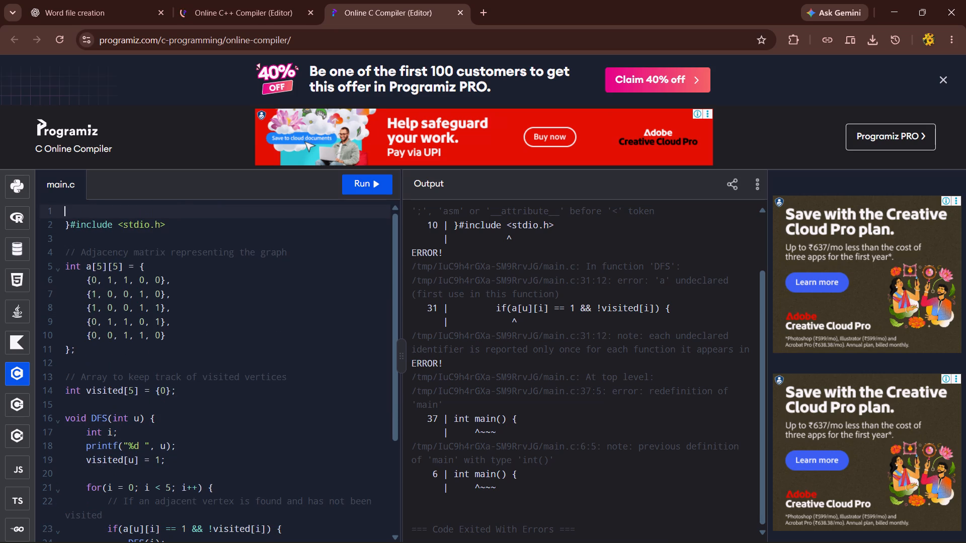
{"action": "key", "text": "Down"}
{"action": "left_click", "coordinate": [72, 224]}
{"action": "triple_click", "coordinate": [72, 224]}
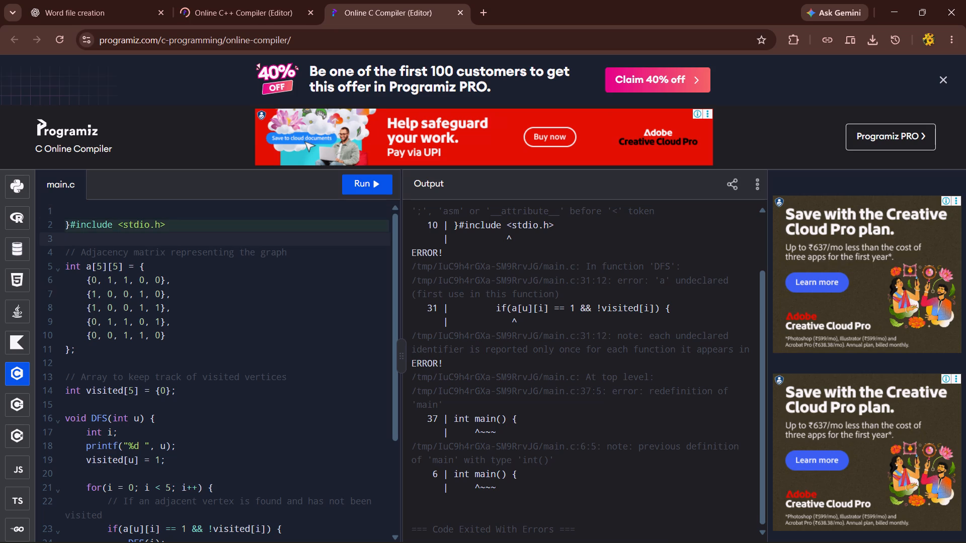
{"action": "left_click", "coordinate": [72, 223]}
{"action": "key", "text": "BackSpace"}
Run the cleaned-up DFS program and capture a screenshot of its output.
{"action": "left_click", "coordinate": [380, 177]}
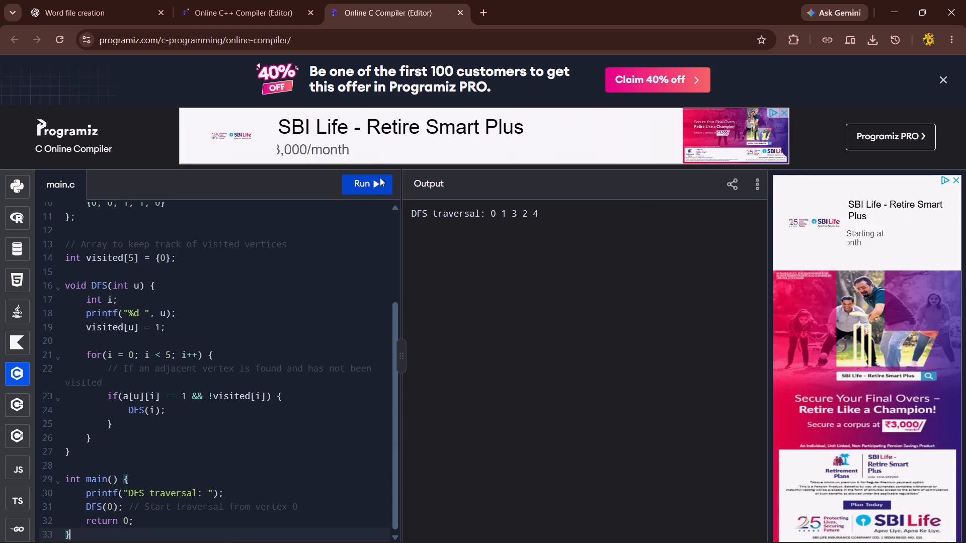
{"action": "key", "text": "Print"}
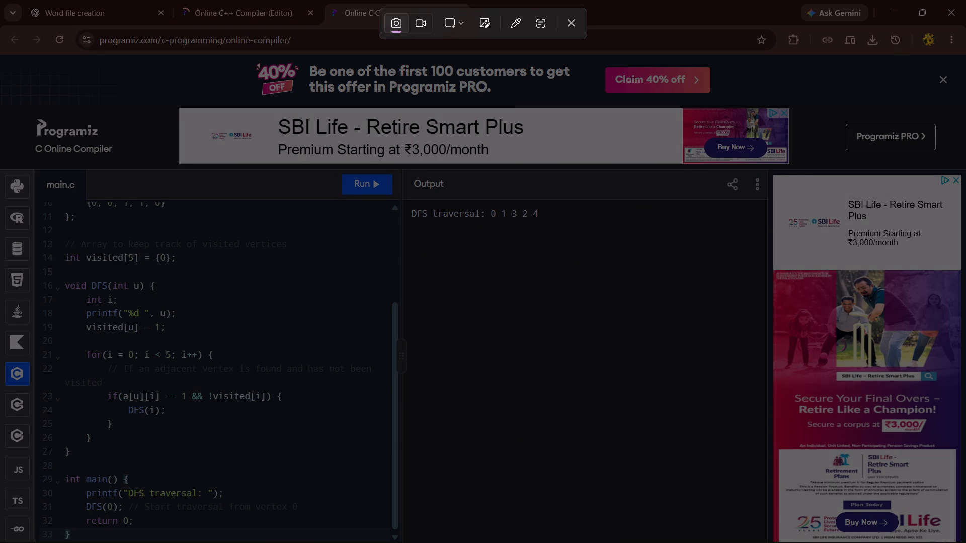
Snip the area of the Output pane containing its heading and the DFS traversal result.
{"action": "left_click_drag", "start_coordinate": [405, 172], "coordinate": [475, 182]}
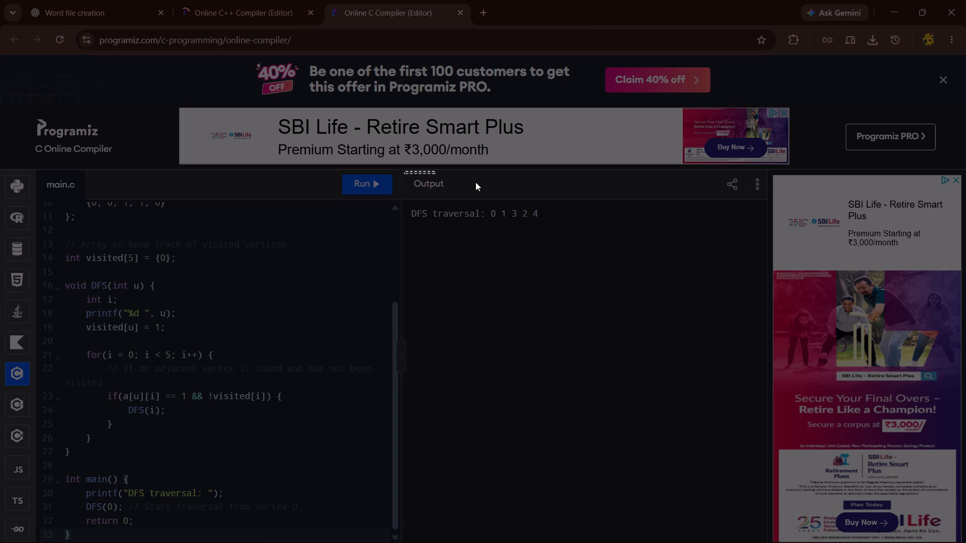
{"action": "left_click_drag", "start_coordinate": [475, 182], "coordinate": [672, 238]}
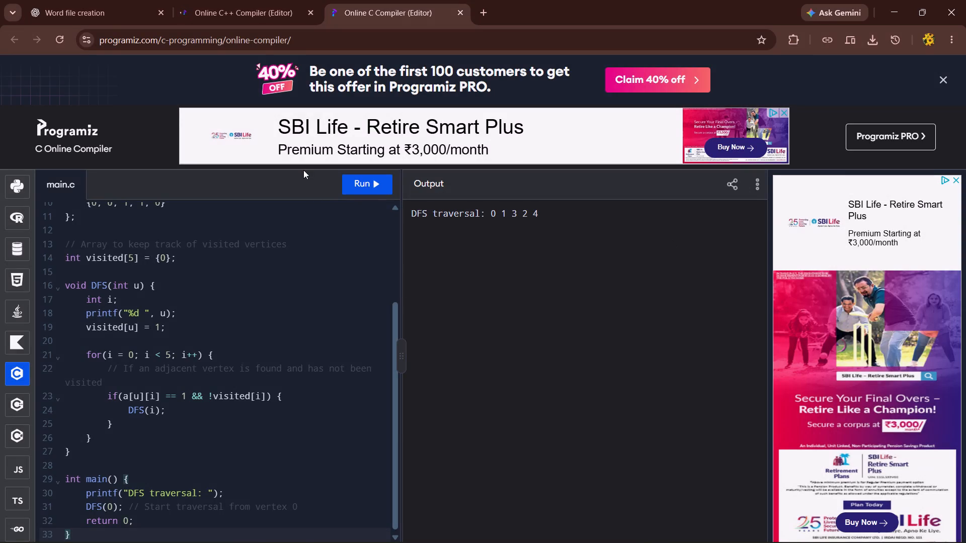
Switch to the Document1 Word file and paste the DFS output screenshot twice near the end of the program output pictures.
{"action": "key", "text": "alt+Tab"}
{"action": "key", "text": "alt+Tab"}
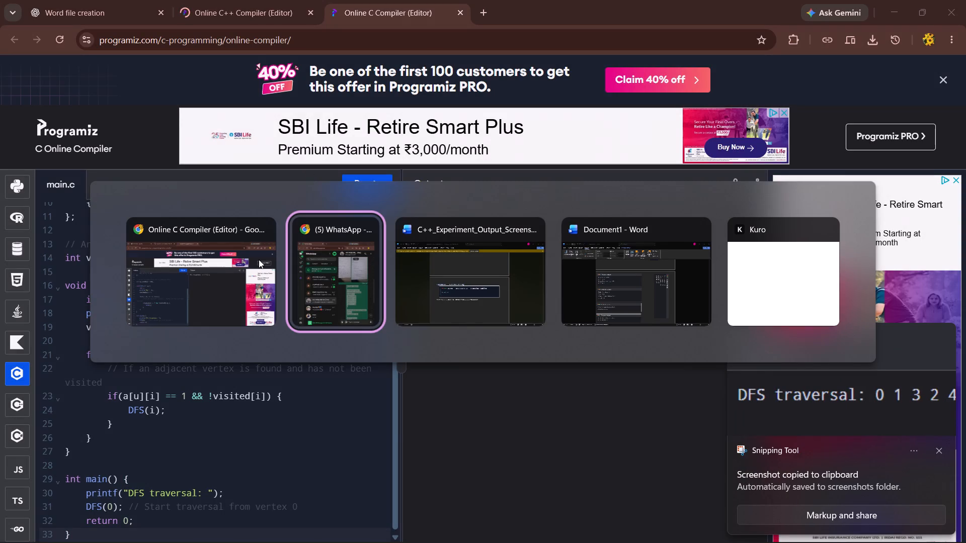
{"action": "key", "text": "alt+Tab"}
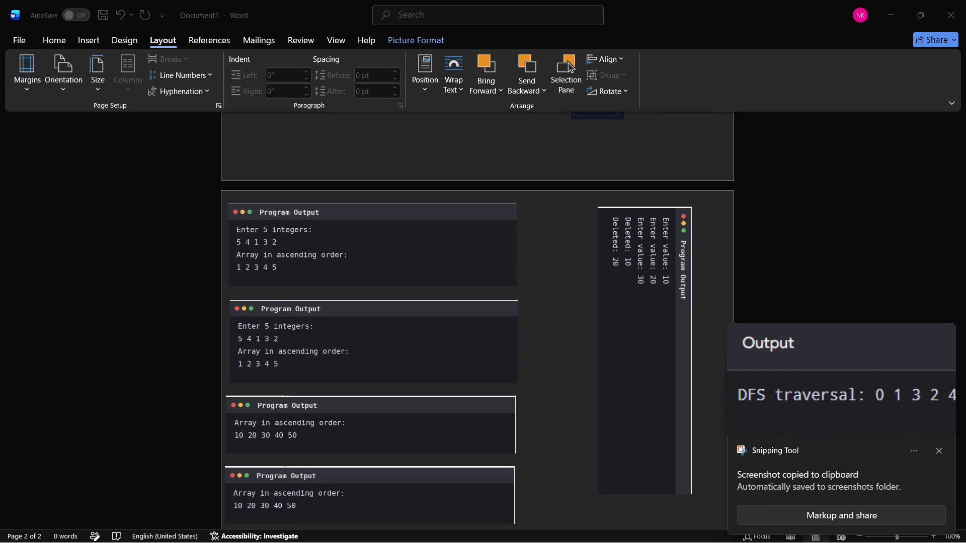
{"action": "scroll", "coordinate": [377, 279], "scroll_direction": "down", "scroll_amount": 6}
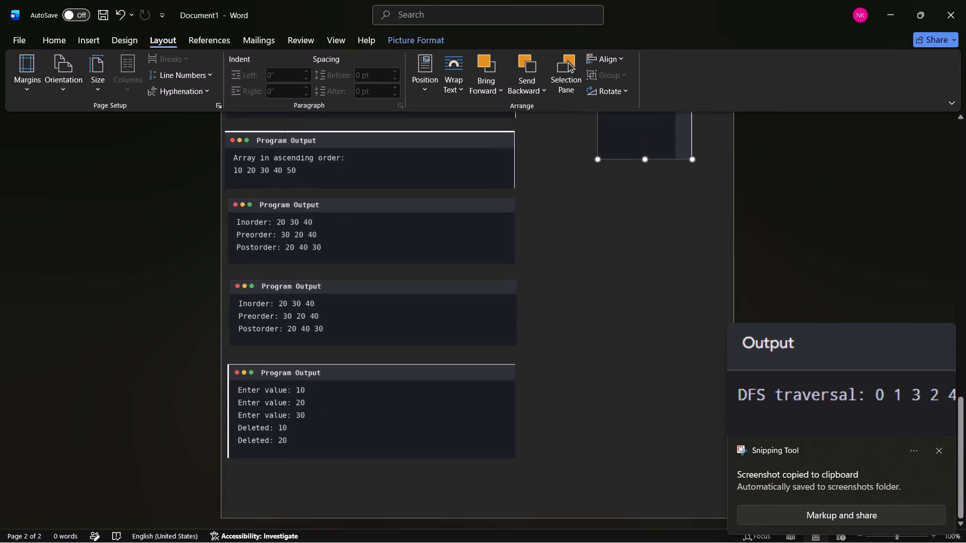
{"action": "left_click", "coordinate": [562, 303]}
{"action": "key", "text": "ctrl+v"}
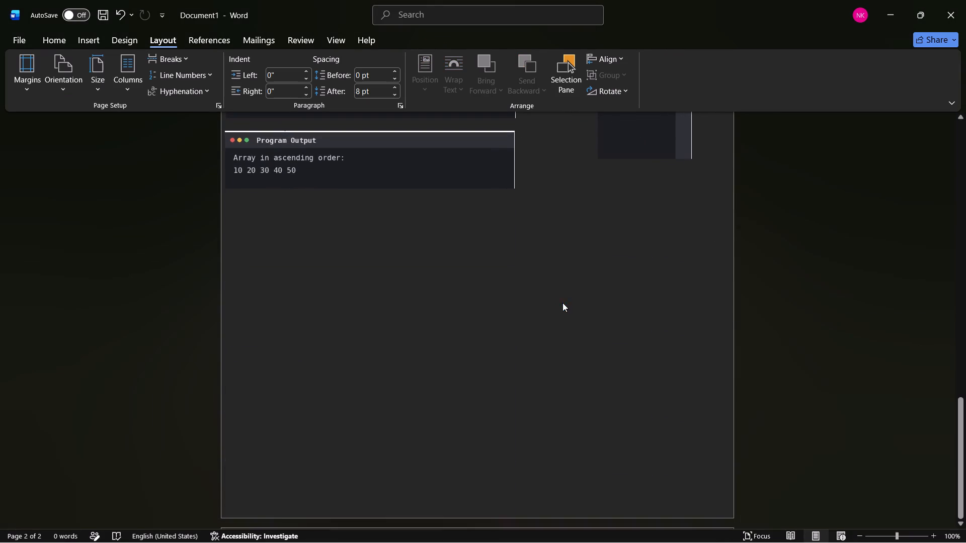
{"action": "key", "text": "ctrl+v"}
Set the text wrapping of both pasted DFS output pictures to Tight, starting with the upper one.
{"action": "left_click", "coordinate": [574, 217]}
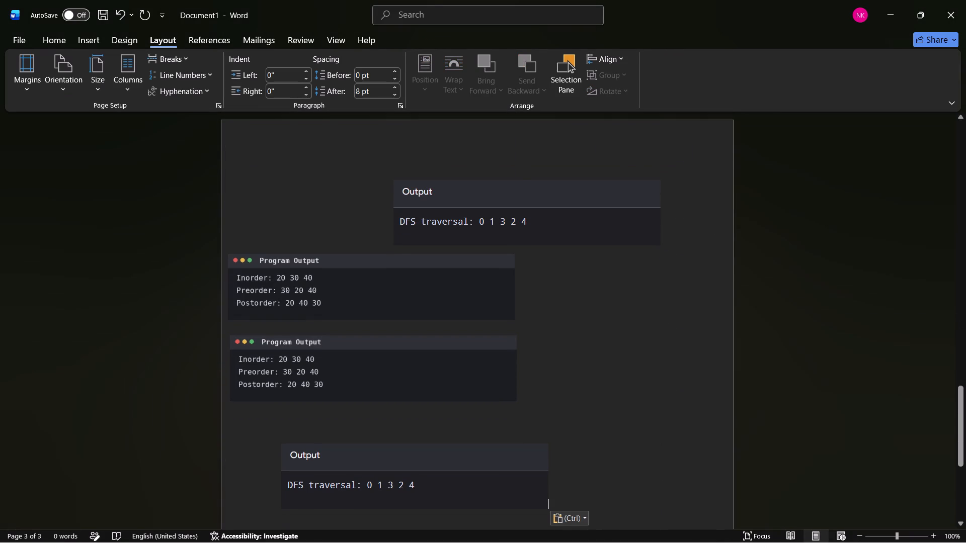
{"action": "left_click", "coordinate": [673, 189]}
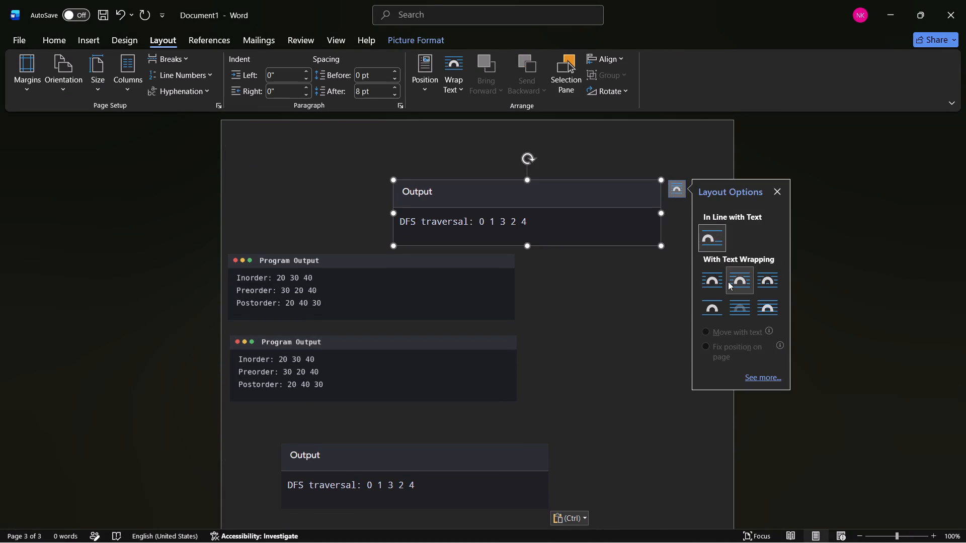
{"action": "left_click", "coordinate": [729, 282]}
{"action": "left_click", "coordinate": [592, 418]}
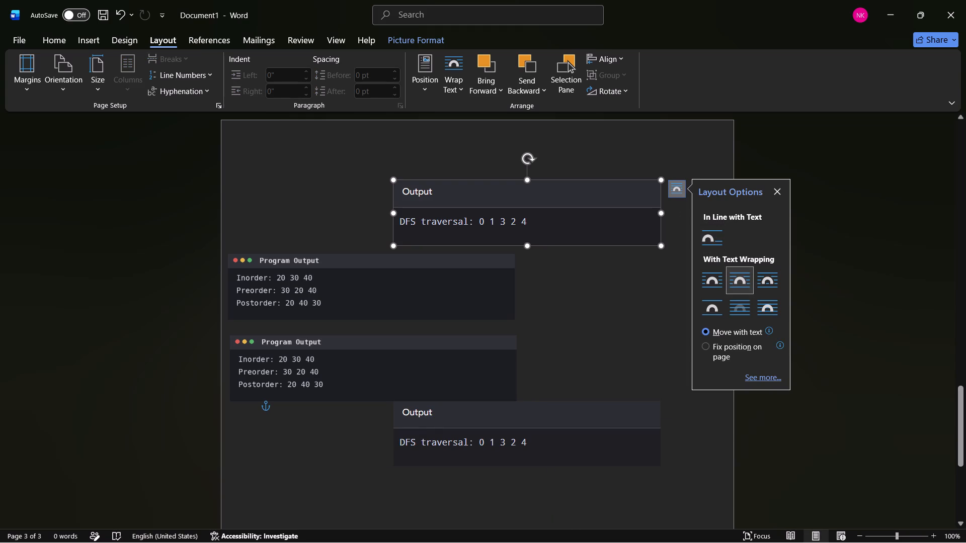
{"action": "left_click", "coordinate": [675, 408]}
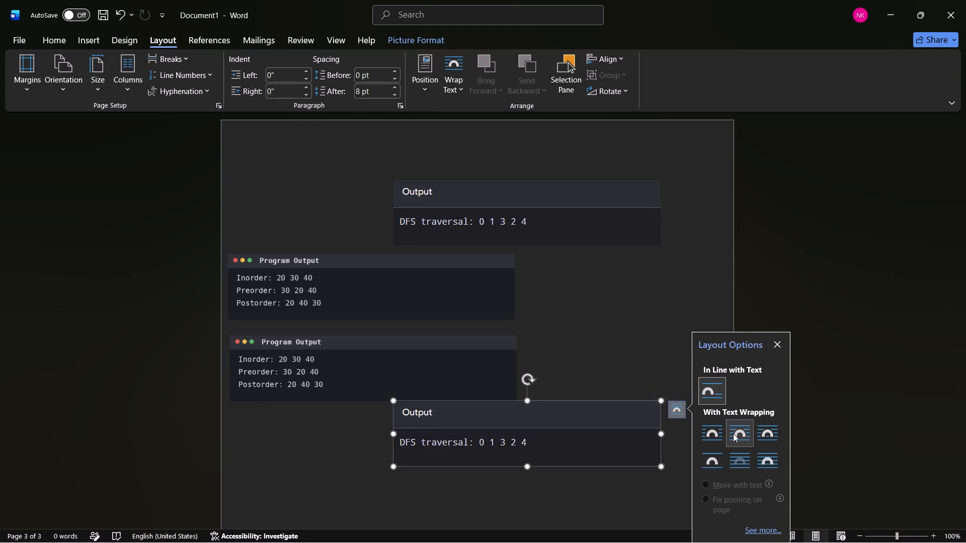
In the Word document, set the lower DFS traversal screenshot to Tight text wrapping and rotate it 90° clockwise.
{"action": "left_click", "coordinate": [736, 434]}
{"action": "scroll", "coordinate": [567, 374], "scroll_direction": "down", "scroll_amount": 1}
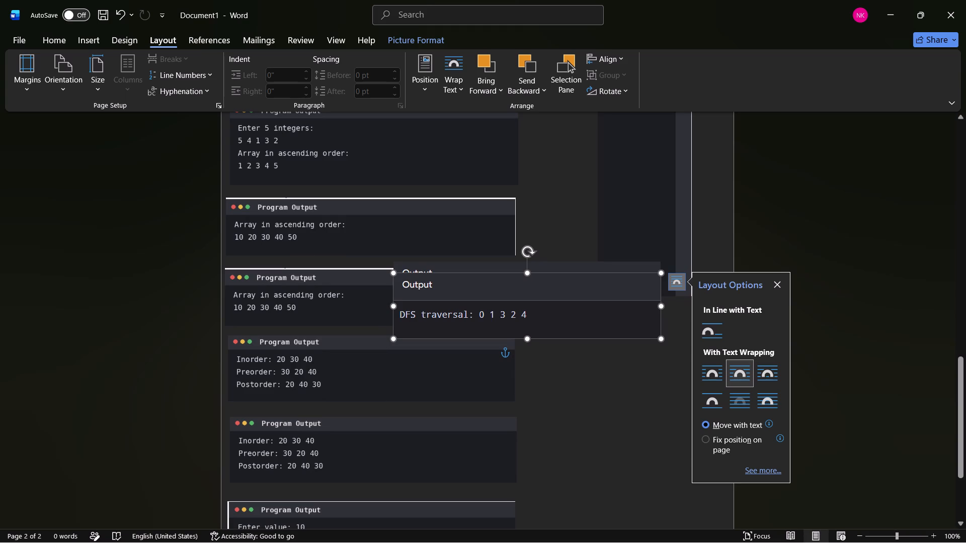
{"action": "left_click_drag", "start_coordinate": [532, 254], "coordinate": [663, 330]}
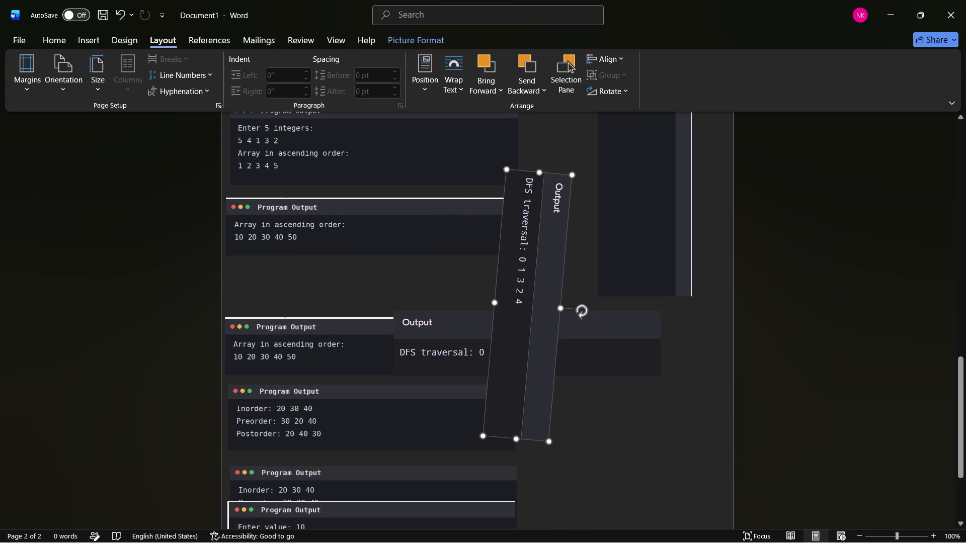
{"action": "left_click_drag", "start_coordinate": [585, 315], "coordinate": [585, 307]}
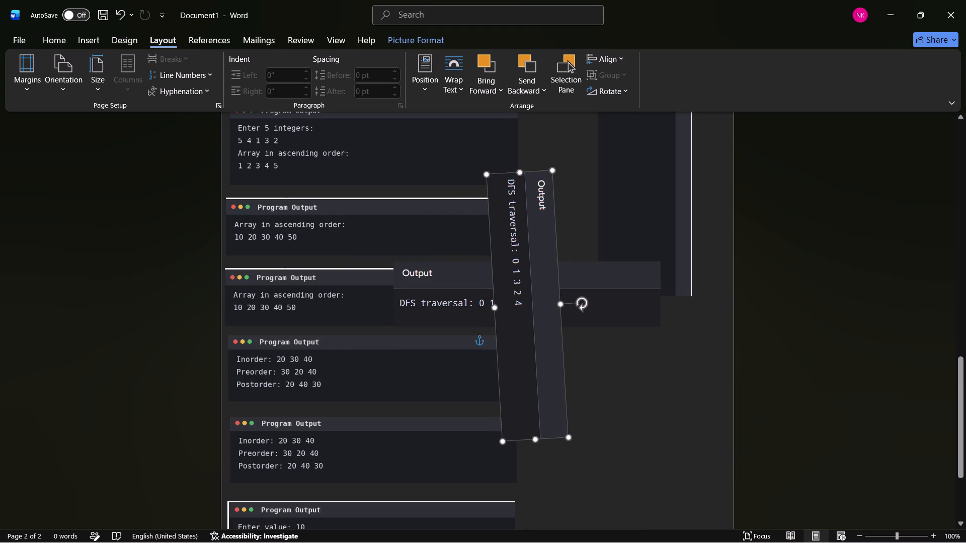
{"action": "left_click_drag", "start_coordinate": [585, 307], "coordinate": [586, 310]}
Move the rotated DFS screenshot to the top of page 2, between the five-integer sorting output and the rotated queue output.
{"action": "left_click_drag", "start_coordinate": [538, 313], "coordinate": [565, 232]}
{"action": "scroll", "coordinate": [565, 232], "scroll_direction": "up", "scroll_amount": 1}
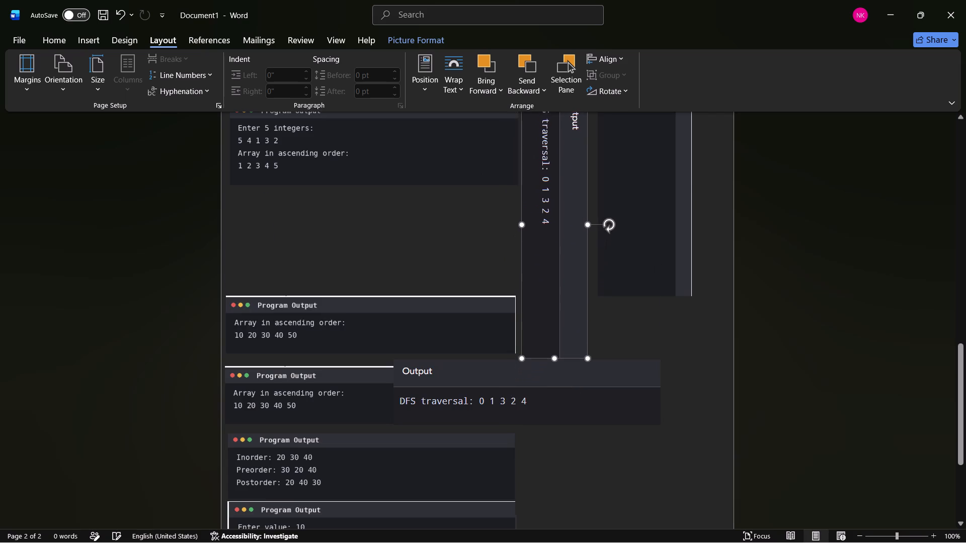
{"action": "scroll", "coordinate": [565, 232], "scroll_direction": "up", "scroll_amount": 1}
{"action": "left_click_drag", "start_coordinate": [547, 307], "coordinate": [549, 233]}
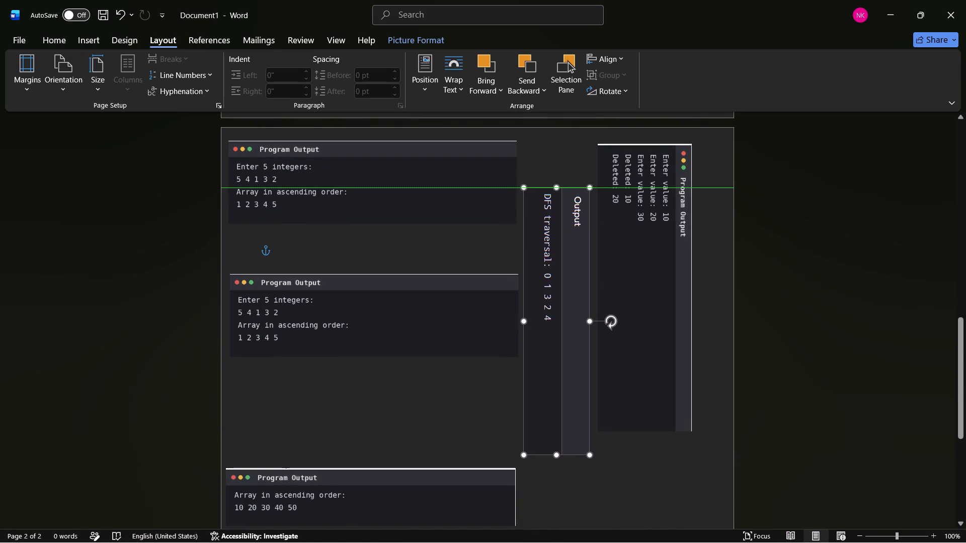
{"action": "left_click_drag", "start_coordinate": [549, 233], "coordinate": [553, 200]}
{"action": "left_click", "coordinate": [610, 58]}
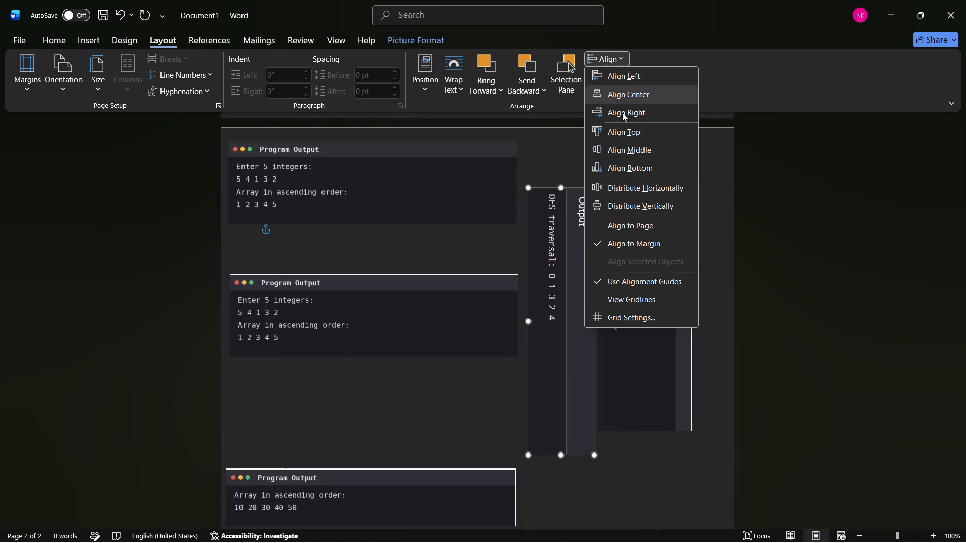
{"action": "left_click", "coordinate": [625, 133]}
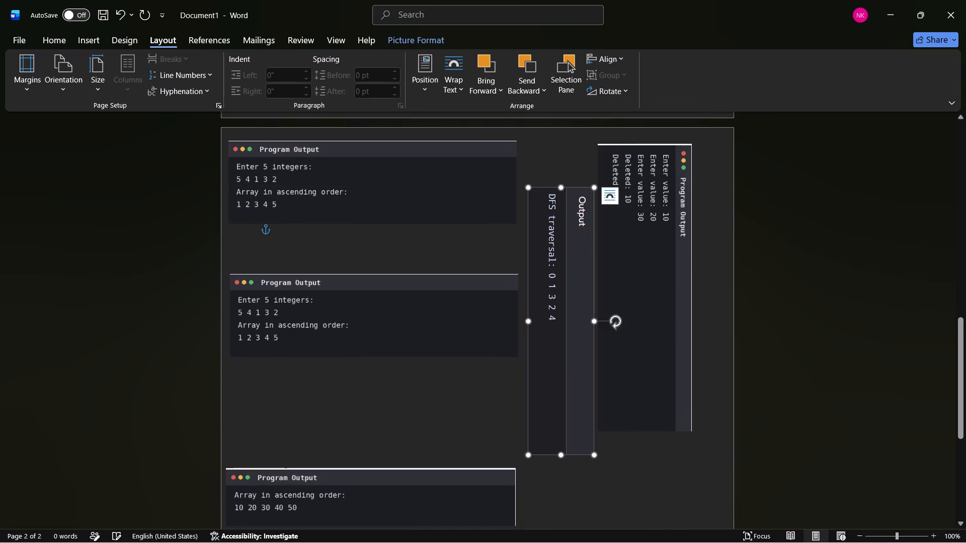
{"action": "left_click_drag", "start_coordinate": [568, 248], "coordinate": [567, 199]}
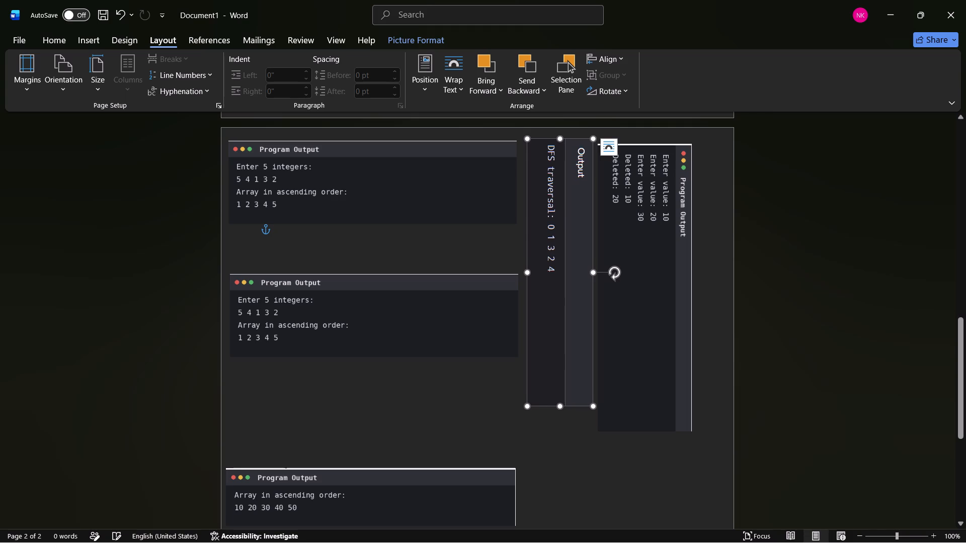
Rotate the other DFS traversal screenshot 90° clockwise and place it near page 2's outer edge, below the rotated queue output.
{"action": "scroll", "coordinate": [567, 299], "scroll_direction": "down", "scroll_amount": 2}
{"action": "left_click", "coordinate": [553, 325]}
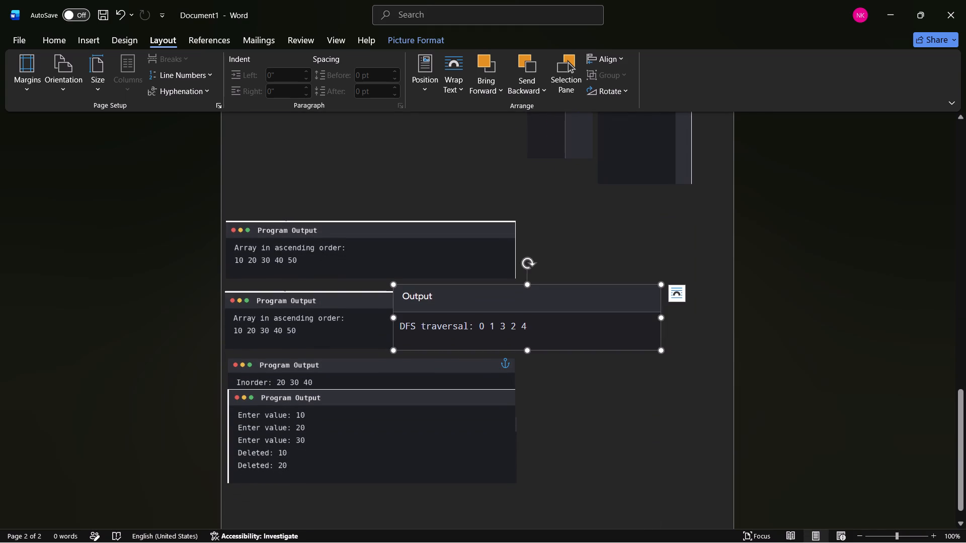
{"action": "left_click_drag", "start_coordinate": [527, 265], "coordinate": [623, 318]}
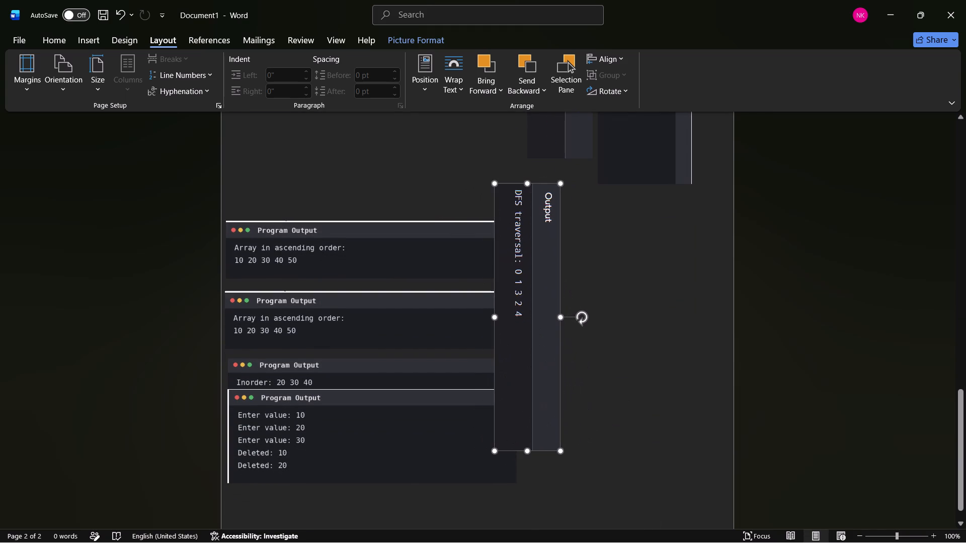
{"action": "left_click_drag", "start_coordinate": [539, 298], "coordinate": [678, 310]}
On page 2, move the upper 10–50 ascending array output and the second five-integer sorting output up, tightening the stack beneath the first five-integer output.
{"action": "scroll", "coordinate": [678, 310], "scroll_direction": "up", "scroll_amount": 1}
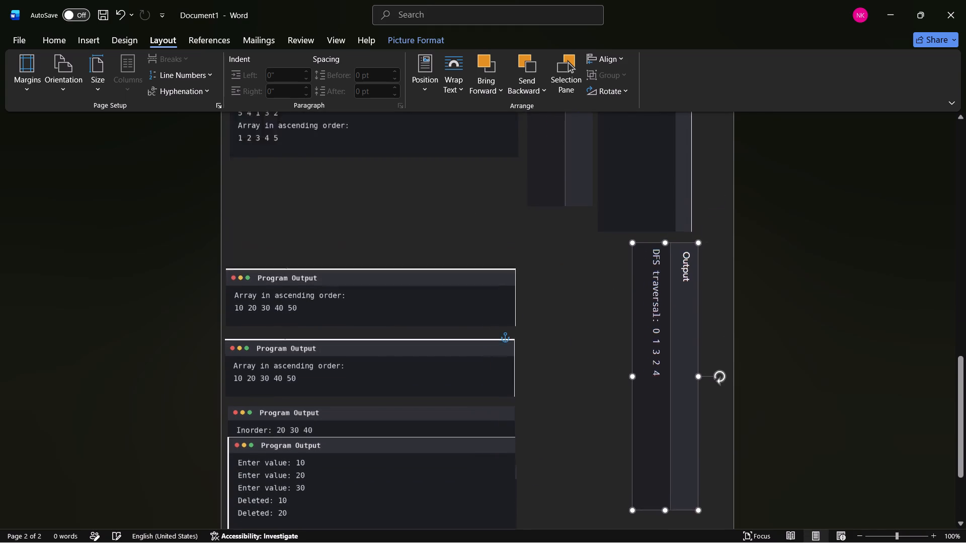
{"action": "scroll", "coordinate": [678, 310], "scroll_direction": "up", "scroll_amount": 1}
{"action": "left_click_drag", "start_coordinate": [457, 384], "coordinate": [456, 288]}
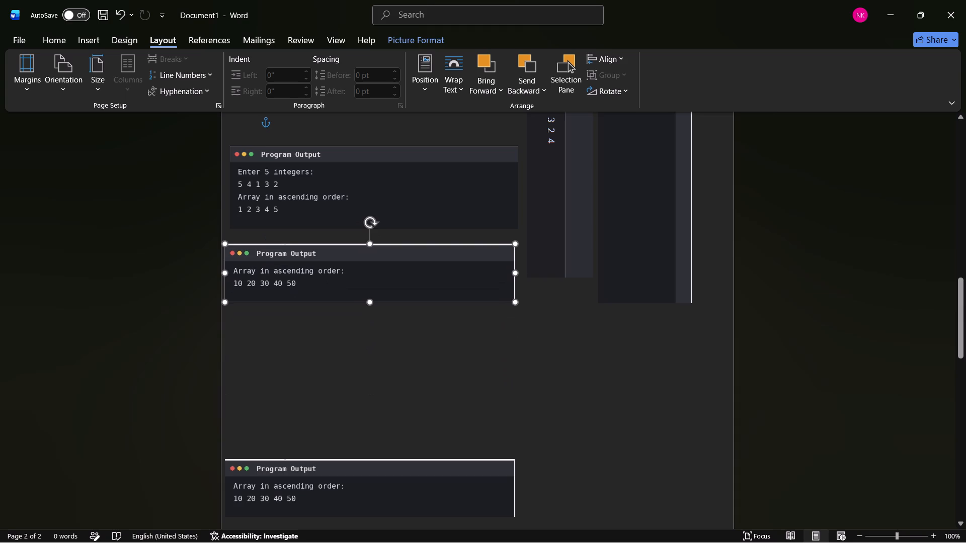
{"action": "left_click_drag", "start_coordinate": [456, 288], "coordinate": [457, 290]}
{"action": "scroll", "coordinate": [455, 342], "scroll_direction": "up", "scroll_amount": 1}
{"action": "left_click_drag", "start_coordinate": [447, 340], "coordinate": [443, 322]}
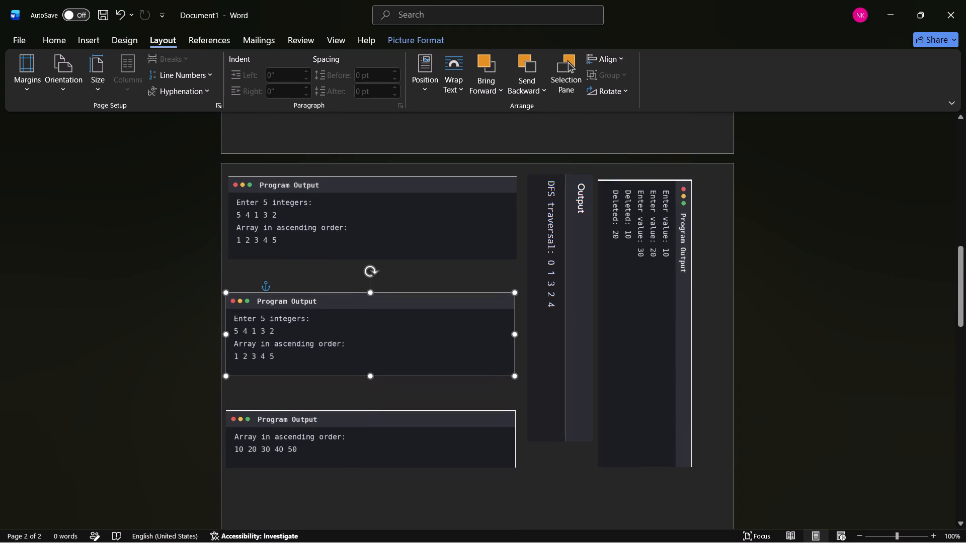
{"action": "left_click_drag", "start_coordinate": [443, 322], "coordinate": [441, 301]}
Stack the two 10–50 ascending array outputs closely beneath the five-integer sorting outputs on page 2.
{"action": "scroll", "coordinate": [428, 444], "scroll_direction": "down", "scroll_amount": 1}
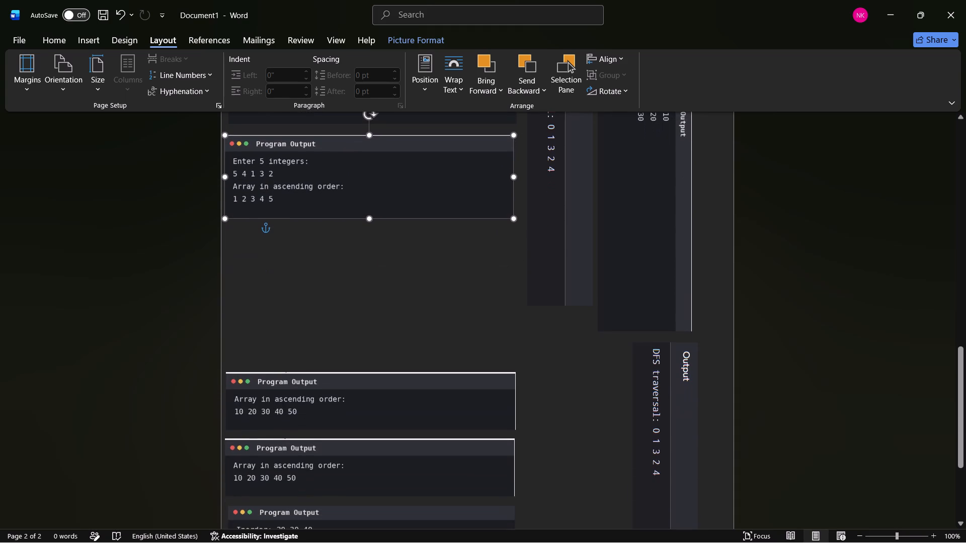
{"action": "left_click_drag", "start_coordinate": [428, 414], "coordinate": [430, 281]}
{"action": "scroll", "coordinate": [430, 281], "scroll_direction": "down", "scroll_amount": 1}
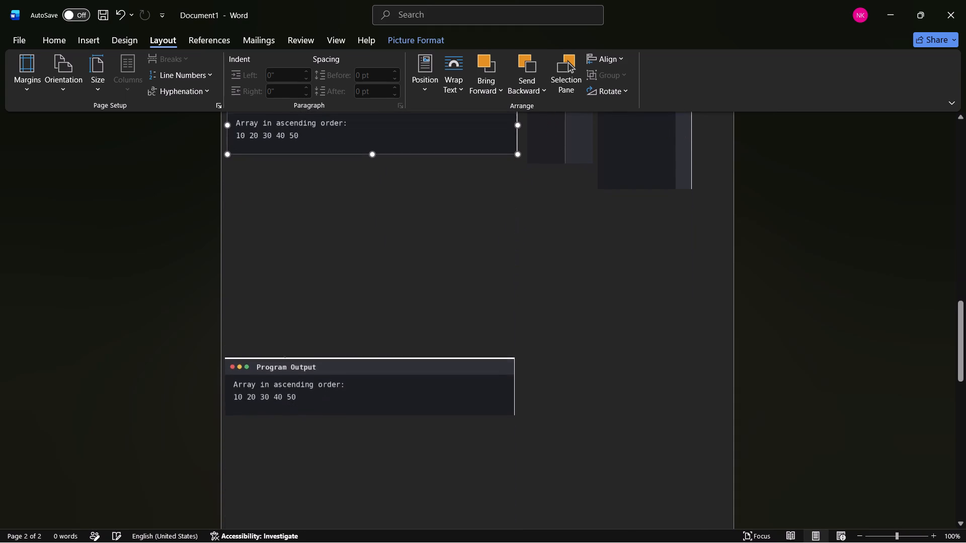
{"action": "left_click_drag", "start_coordinate": [427, 376], "coordinate": [429, 179]}
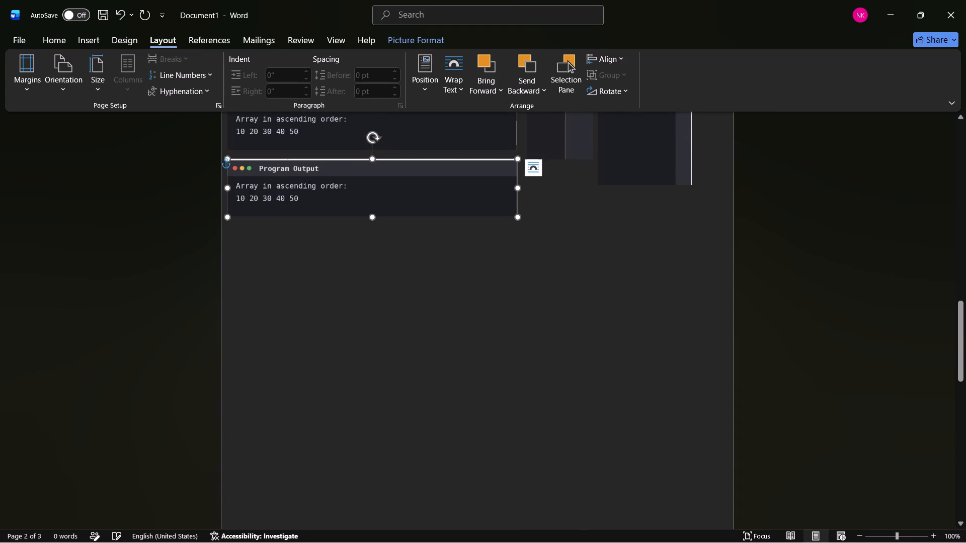
Set the first tree traversal output on page 3 to Through text wrapping and move it below the ascending array outputs on page 2.
{"action": "scroll", "coordinate": [429, 179], "scroll_direction": "down", "scroll_amount": 3}
{"action": "left_click", "coordinate": [472, 404]}
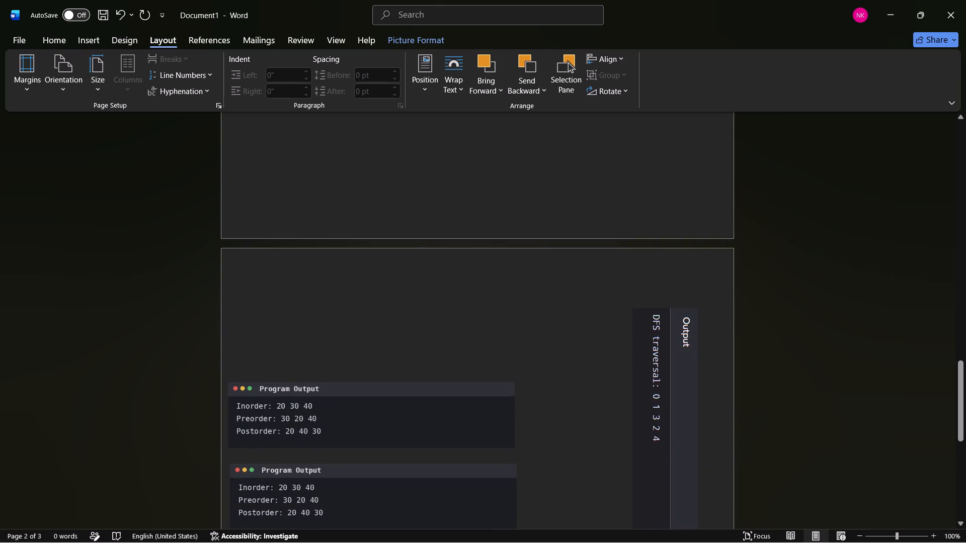
{"action": "left_click", "coordinate": [525, 391]}
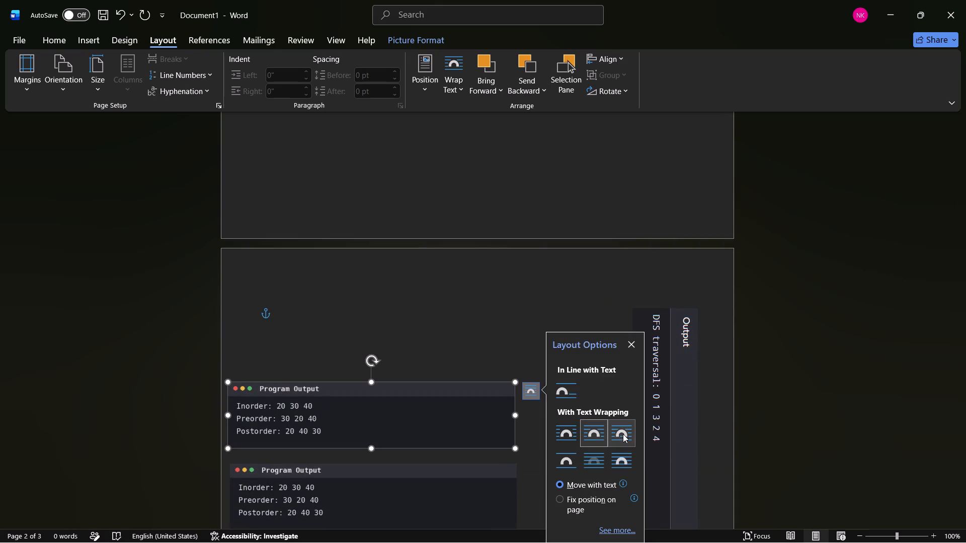
{"action": "left_click", "coordinate": [622, 432]}
{"action": "left_click_drag", "start_coordinate": [418, 448], "coordinate": [414, 203]}
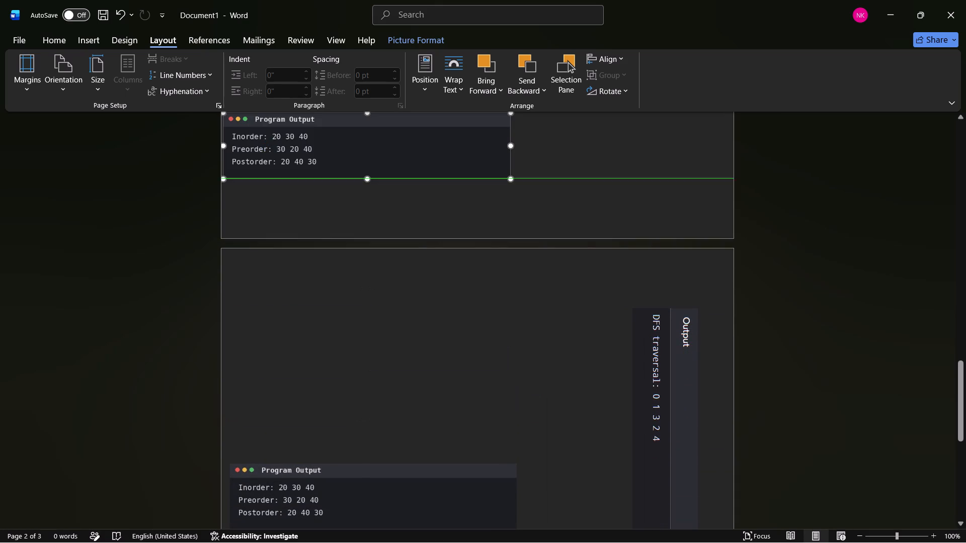
{"action": "left_click_drag", "start_coordinate": [414, 203], "coordinate": [414, 183]}
{"action": "scroll", "coordinate": [414, 183], "scroll_direction": "up", "scroll_amount": 2}
{"action": "left_click_drag", "start_coordinate": [366, 450], "coordinate": [376, 308]}
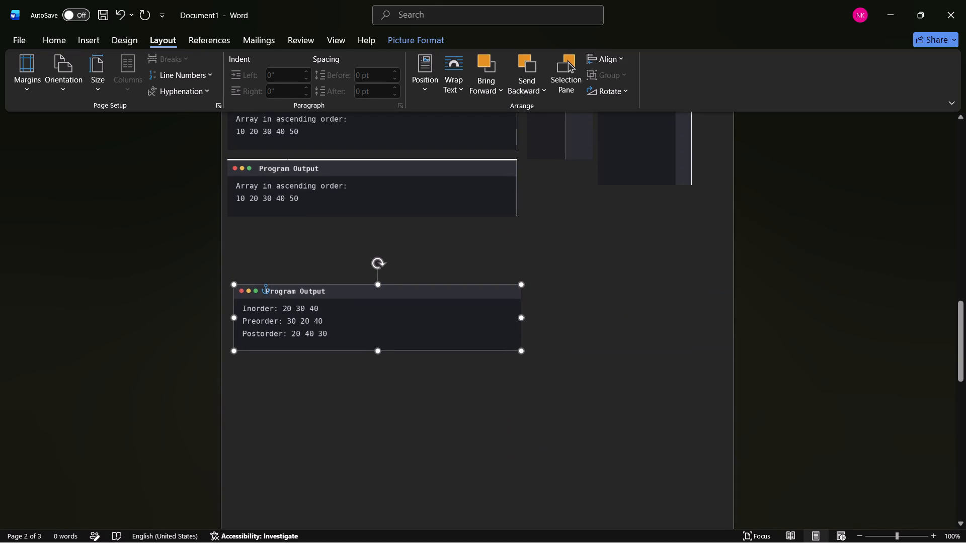
{"action": "left_click_drag", "start_coordinate": [376, 308], "coordinate": [374, 276]}
Move the remaining Inorder/Preorder/Postorder output from page 3 to page 2, just below the other tree traversal output.
{"action": "scroll", "coordinate": [374, 276], "scroll_direction": "down", "scroll_amount": 2}
{"action": "scroll", "coordinate": [339, 439], "scroll_direction": "down", "scroll_amount": 1}
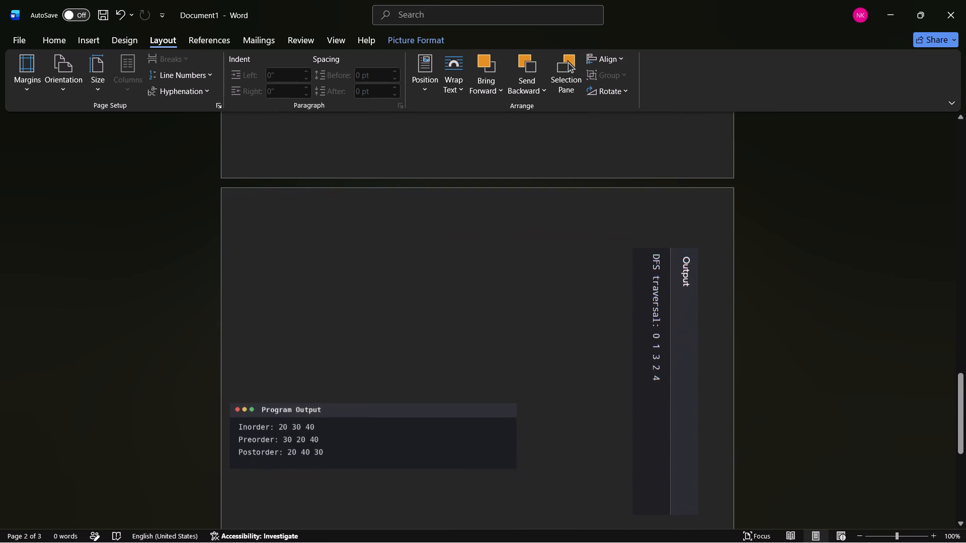
{"action": "left_click_drag", "start_coordinate": [334, 458], "coordinate": [366, 193]}
{"action": "scroll", "coordinate": [366, 193], "scroll_direction": "up", "scroll_amount": 2}
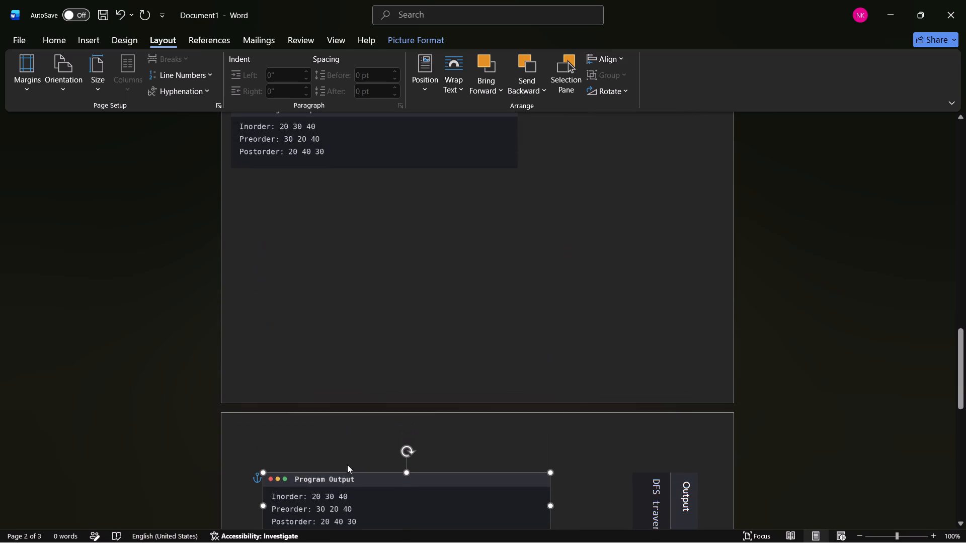
{"action": "left_click_drag", "start_coordinate": [348, 500], "coordinate": [316, 186]}
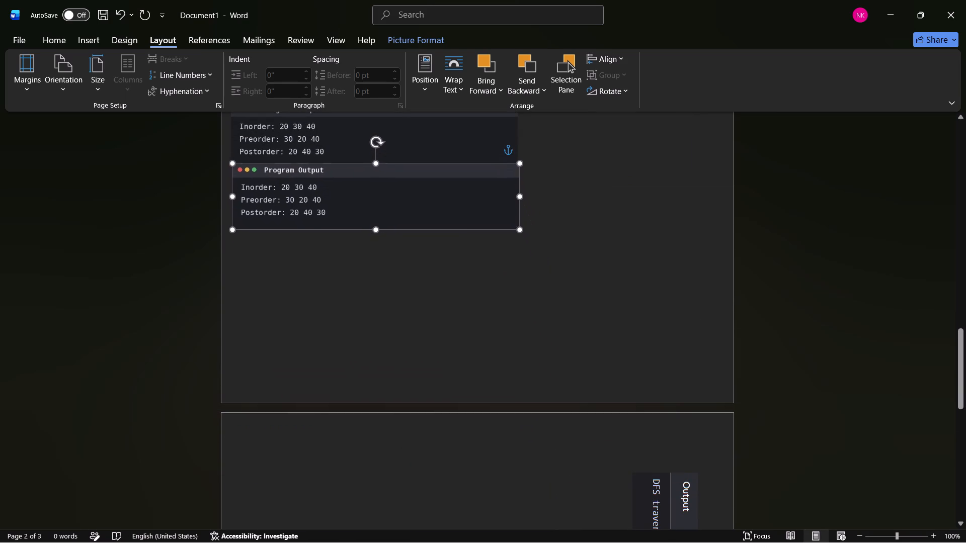
{"action": "left_click_drag", "start_coordinate": [316, 186], "coordinate": [312, 211]}
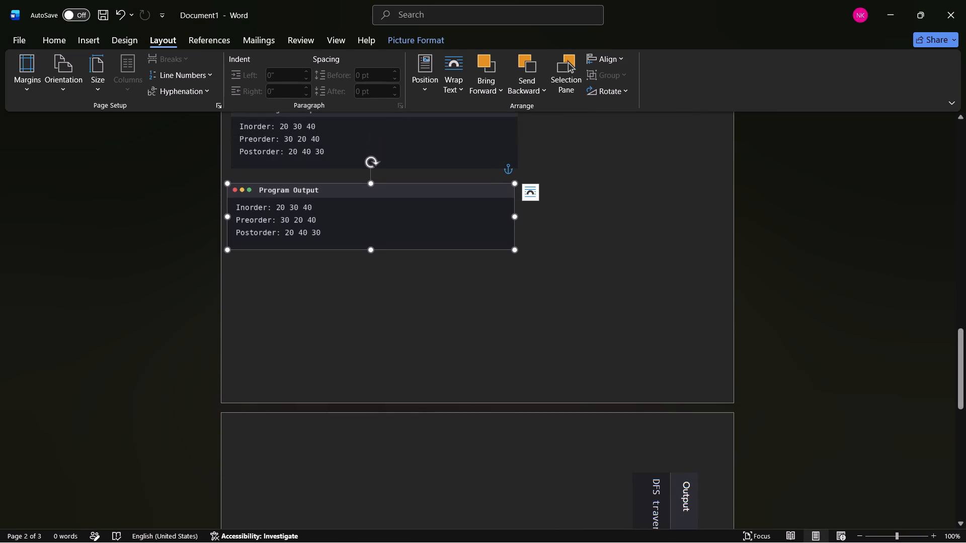
Move the rotated DFS screenshot from page 3 to page 2's outer edge, just below the rotated queue output.
{"action": "left_click_drag", "start_coordinate": [668, 508], "coordinate": [630, 337]}
{"action": "scroll", "coordinate": [630, 337], "scroll_direction": "up", "scroll_amount": 1}
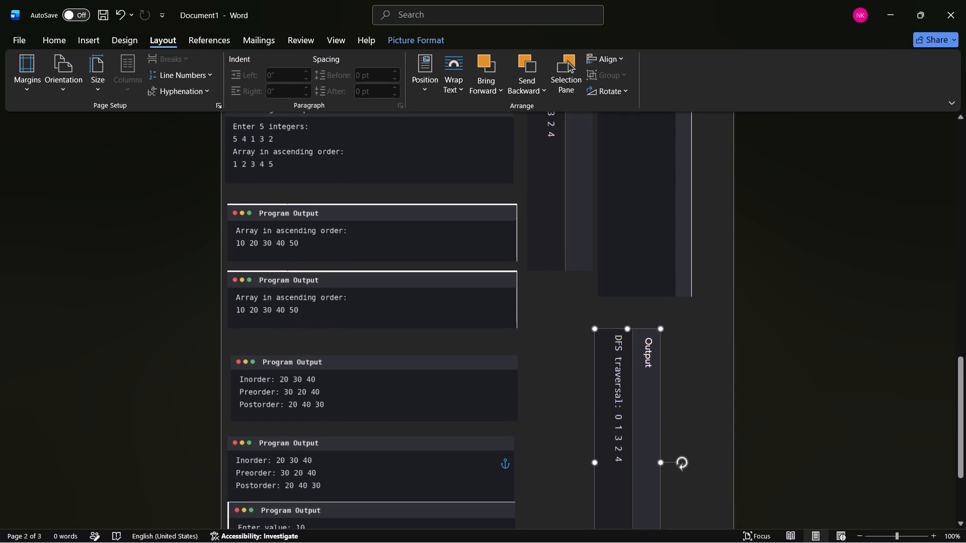
{"action": "left_click_drag", "start_coordinate": [622, 401], "coordinate": [667, 386]}
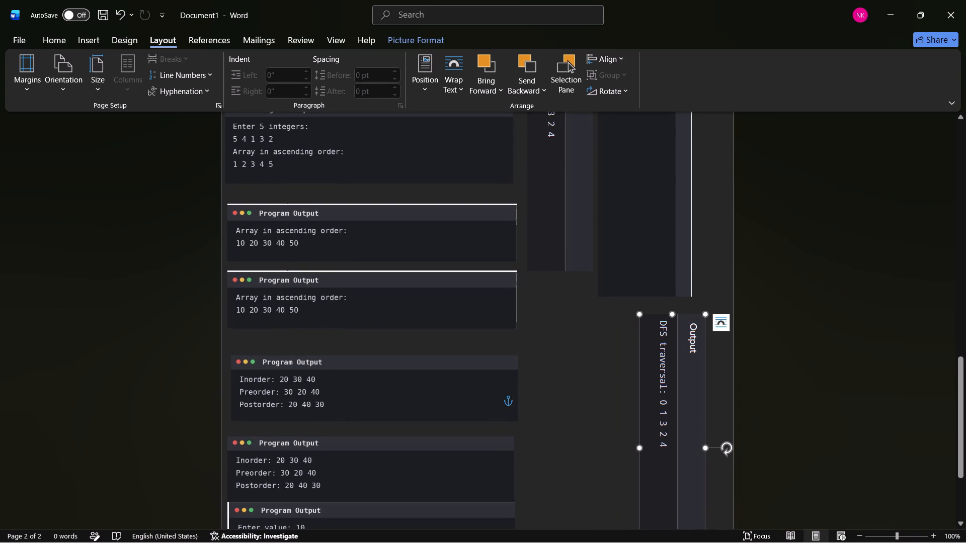
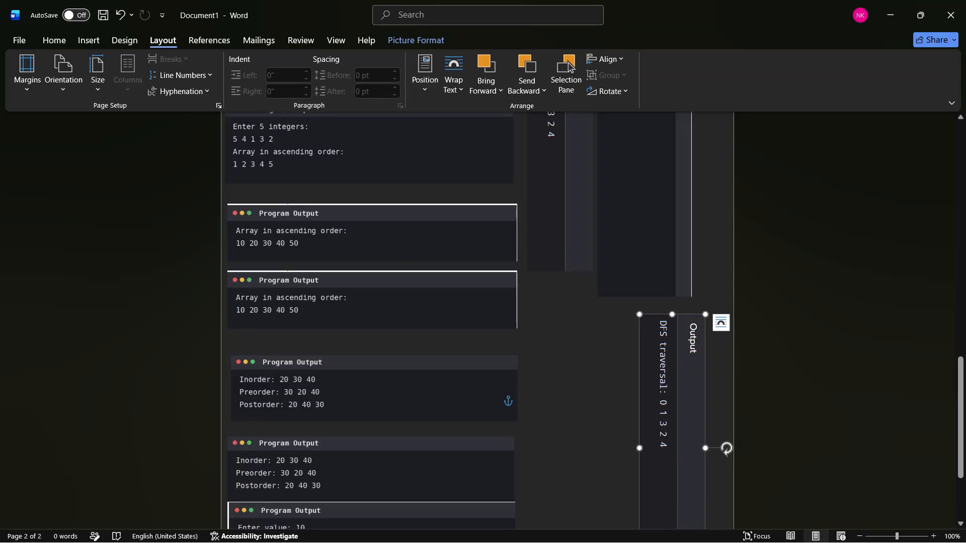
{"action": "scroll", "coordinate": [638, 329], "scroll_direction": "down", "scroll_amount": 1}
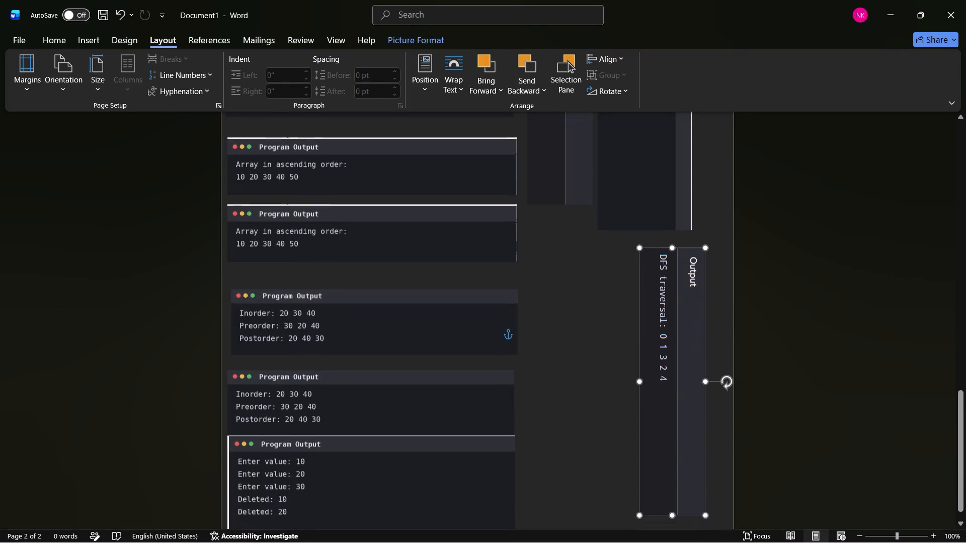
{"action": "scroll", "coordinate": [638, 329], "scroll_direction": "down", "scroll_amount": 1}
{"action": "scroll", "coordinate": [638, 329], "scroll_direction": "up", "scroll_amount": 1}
Switch to the online C compiler in Chrome and close the advertisement covering the page.
{"action": "key", "text": "alt+Tab"}
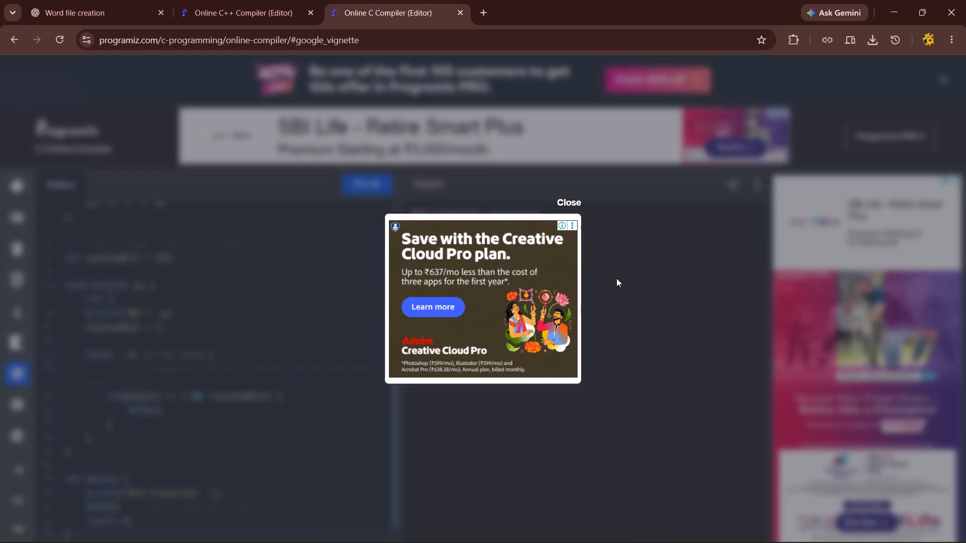
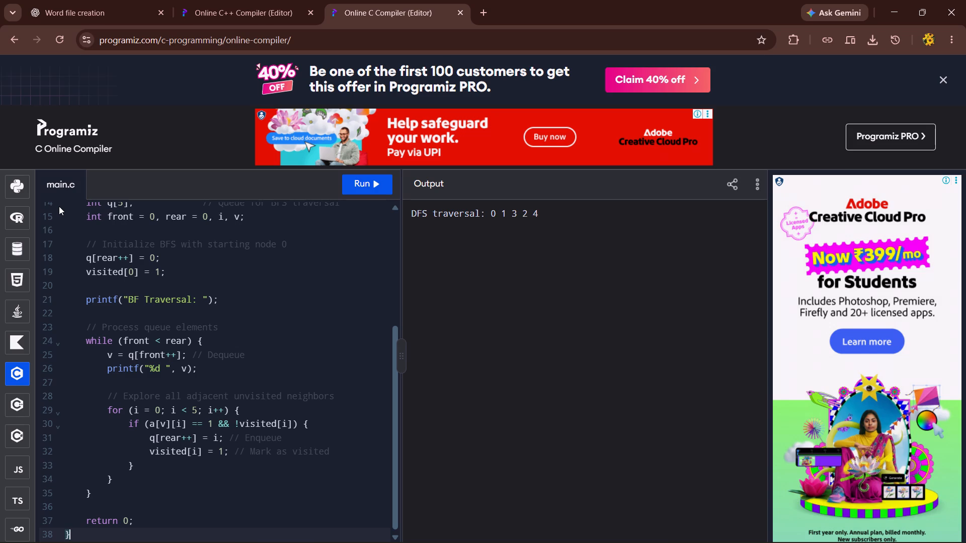
{"action": "left_click", "coordinate": [365, 183]}
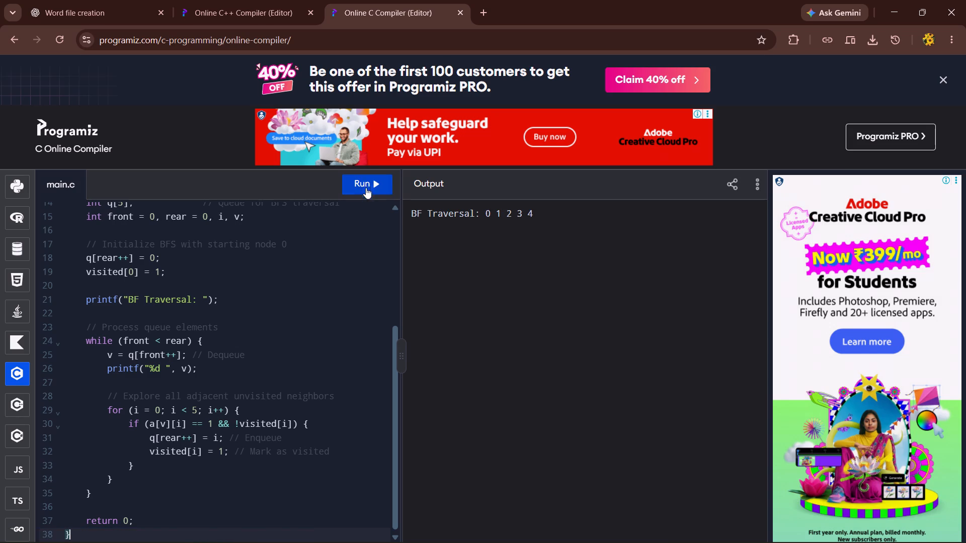
Capture a screenshot of the compiler's BFS traversal output for the Word document.
{"action": "key", "text": "Print"}
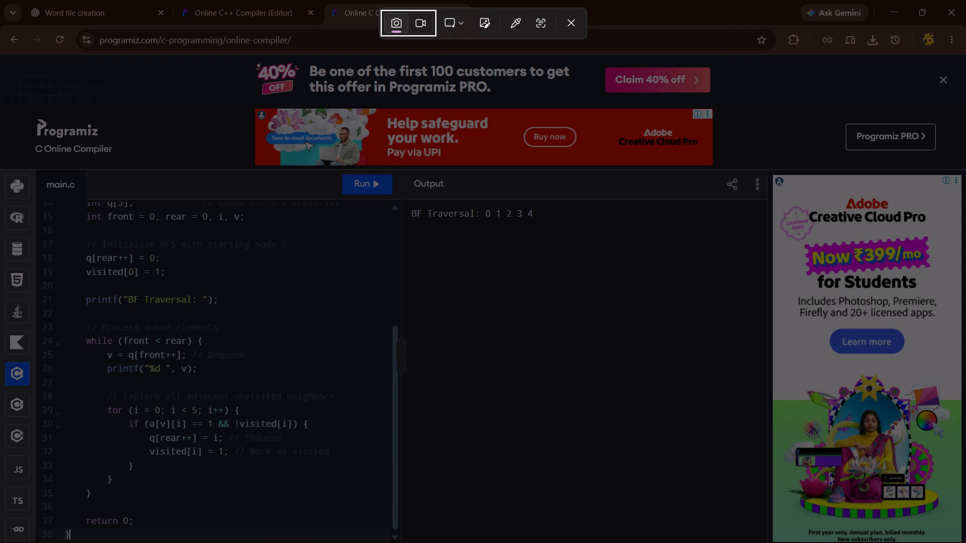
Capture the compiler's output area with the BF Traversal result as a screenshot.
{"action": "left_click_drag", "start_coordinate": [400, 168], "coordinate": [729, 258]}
Correct the printed label in the code to "BFS Traversal: " and rerun the program.
{"action": "left_click", "coordinate": [137, 294]}
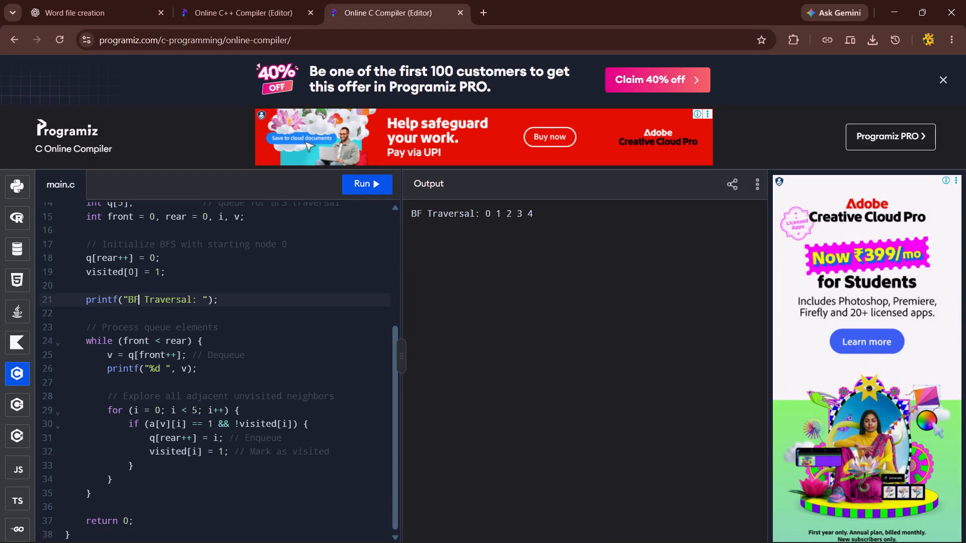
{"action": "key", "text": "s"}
{"action": "left_click", "coordinate": [377, 178]}
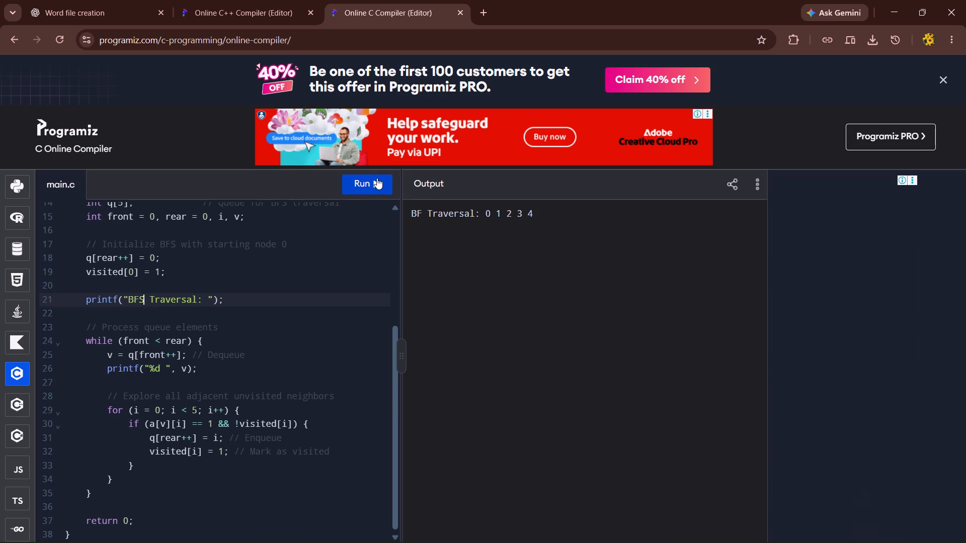
Capture a screenshot of the compiler's output area showing the BFS Traversal line.
{"action": "key", "text": "Print"}
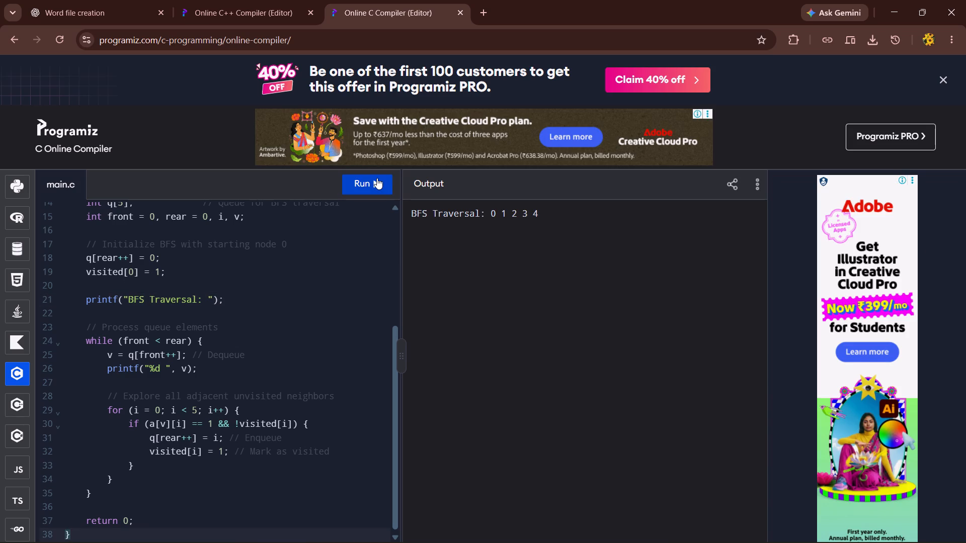
{"action": "left_click_drag", "start_coordinate": [404, 173], "coordinate": [725, 283]}
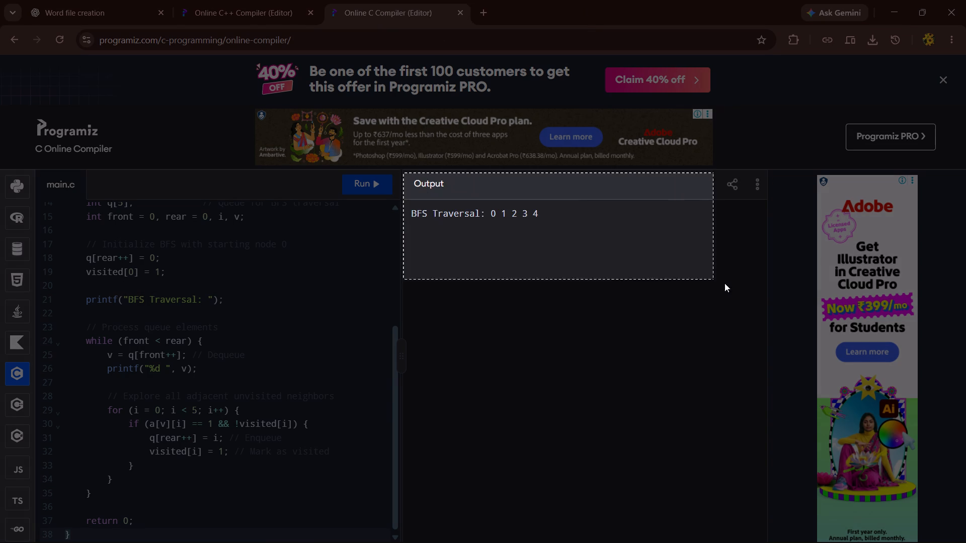
{"action": "left_click_drag", "start_coordinate": [725, 283], "coordinate": [670, 269]}
Switch to the Word document and paste two copies of the BFS output screenshot at the end.
{"action": "key", "text": "alt+Tab"}
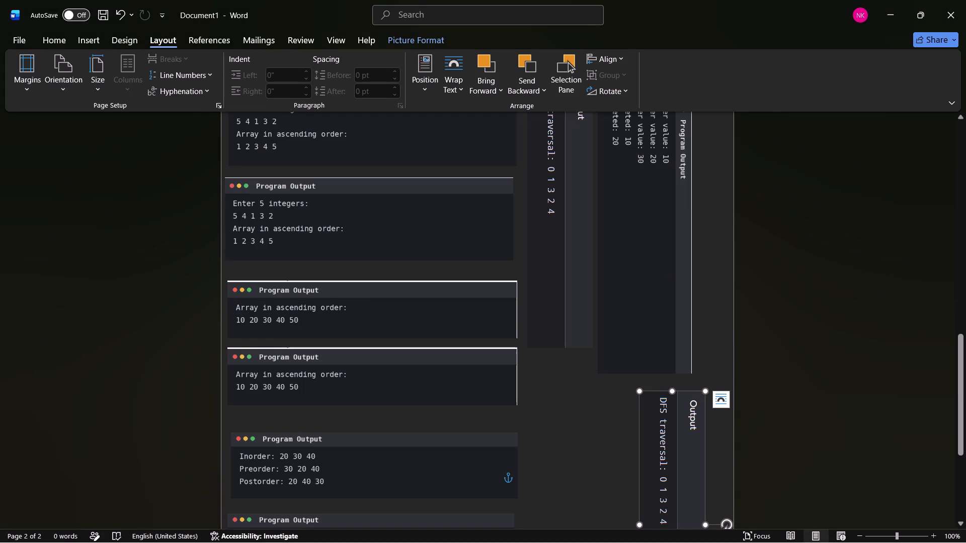
{"action": "scroll", "coordinate": [623, 308], "scroll_direction": "down", "scroll_amount": 3}
{"action": "scroll", "coordinate": [556, 405], "scroll_direction": "down", "scroll_amount": 1}
{"action": "left_click", "coordinate": [574, 387]}
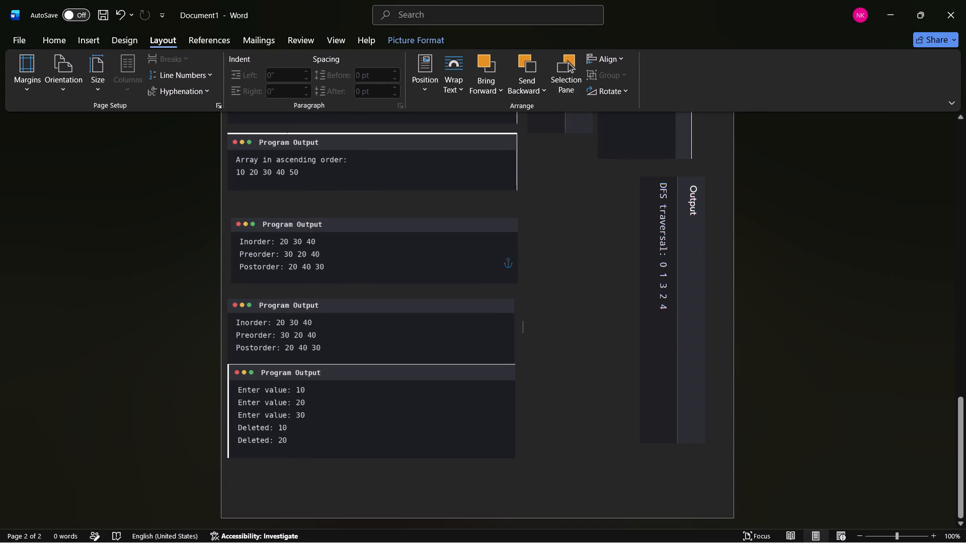
{"action": "key", "text": "ctrl+v"}
{"action": "key", "text": "ctrl+v"}
Set the text wrapping of the first pasted BFS output screenshot to Tight.
{"action": "left_click", "coordinate": [552, 353]}
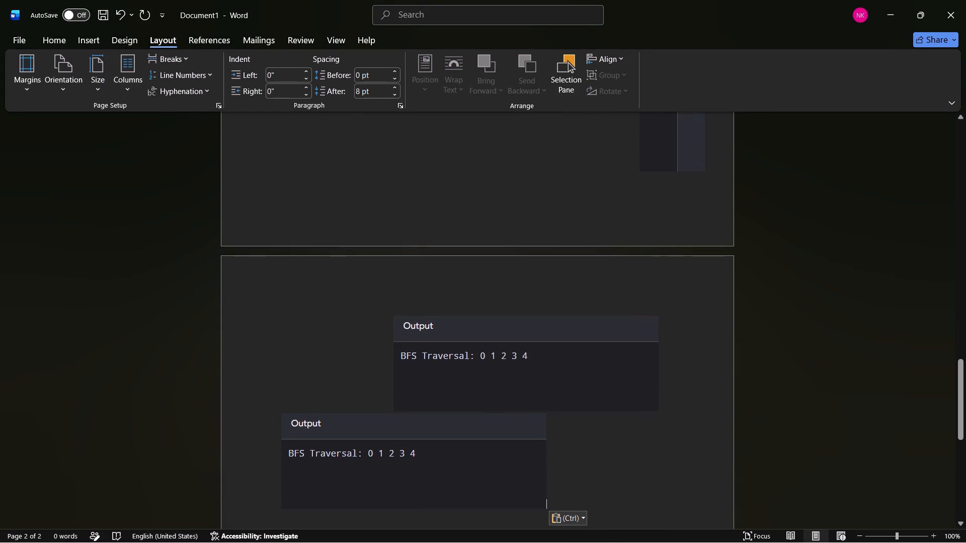
{"action": "scroll", "coordinate": [552, 353], "scroll_direction": "up", "scroll_amount": 1}
{"action": "left_click", "coordinate": [634, 378]}
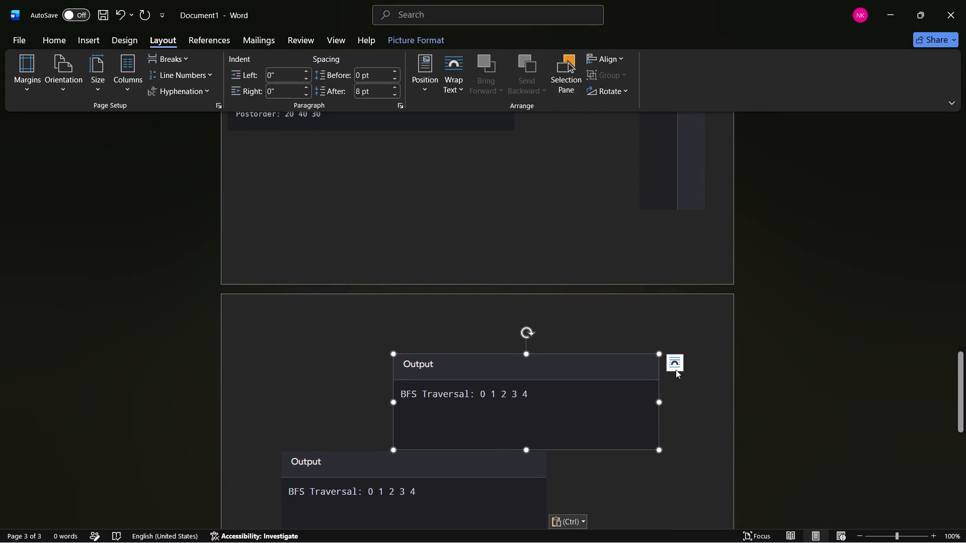
{"action": "left_click", "coordinate": [681, 366]}
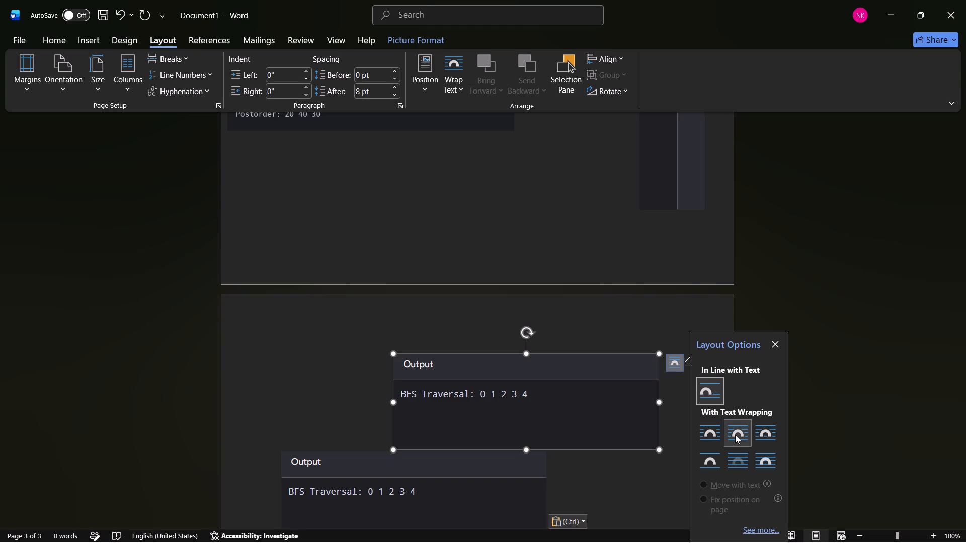
{"action": "left_click", "coordinate": [735, 435]}
{"action": "scroll", "coordinate": [619, 483], "scroll_direction": "down", "scroll_amount": 1}
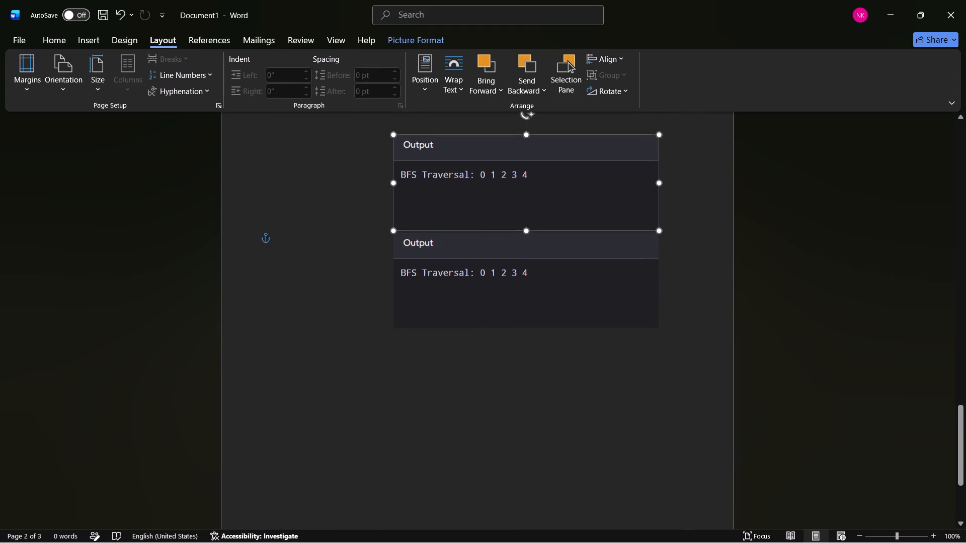
Set the text wrapping of the second BFS traversal output picture in Word to Tight.
{"action": "left_click", "coordinate": [620, 218]}
{"action": "left_click", "coordinate": [677, 186]}
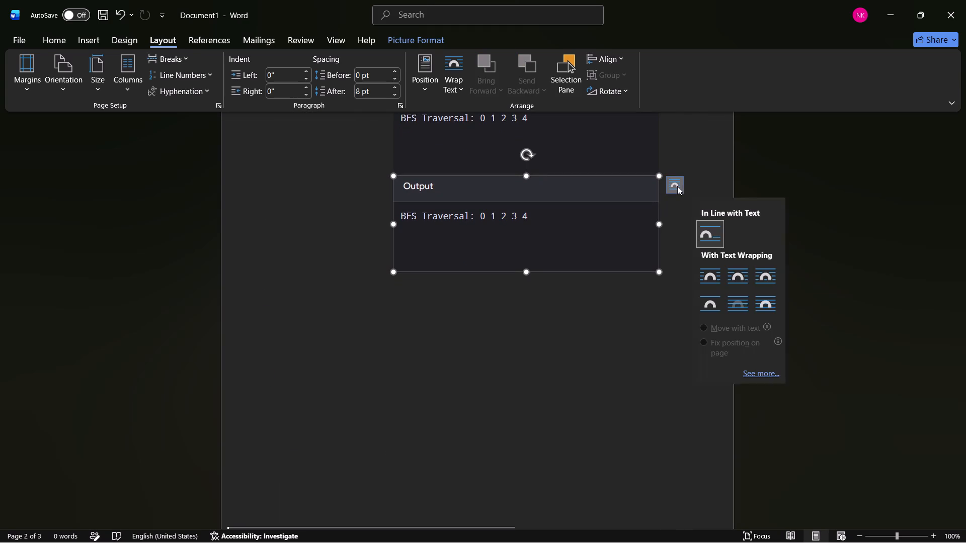
{"action": "left_click", "coordinate": [743, 275]}
Move one rotated Experiment 16 output on page 1 up into the gap between the Experiment 12 and Experiment 13 outputs.
{"action": "scroll", "coordinate": [595, 266], "scroll_direction": "up", "scroll_amount": 3}
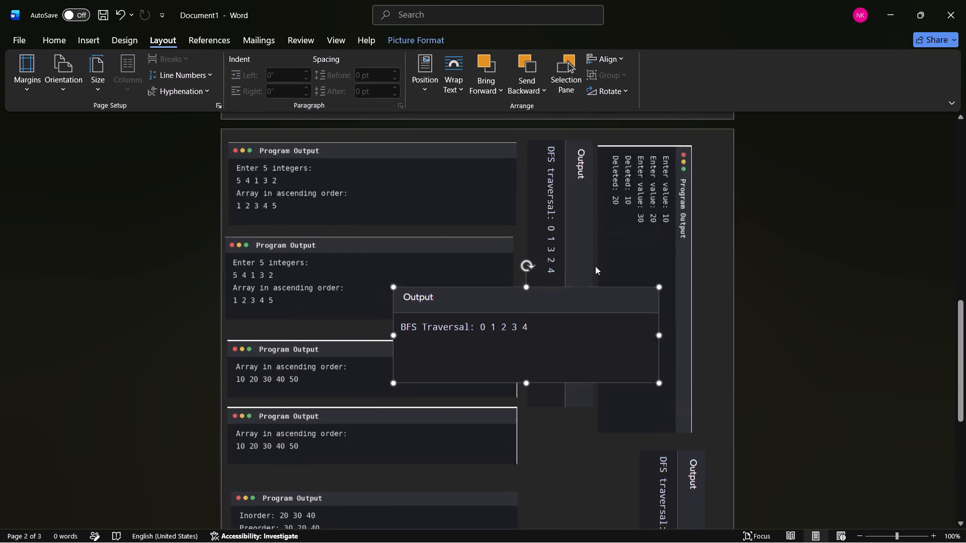
{"action": "scroll", "coordinate": [595, 266], "scroll_direction": "up", "scroll_amount": 1}
{"action": "scroll", "coordinate": [510, 396], "scroll_direction": "up", "scroll_amount": 3}
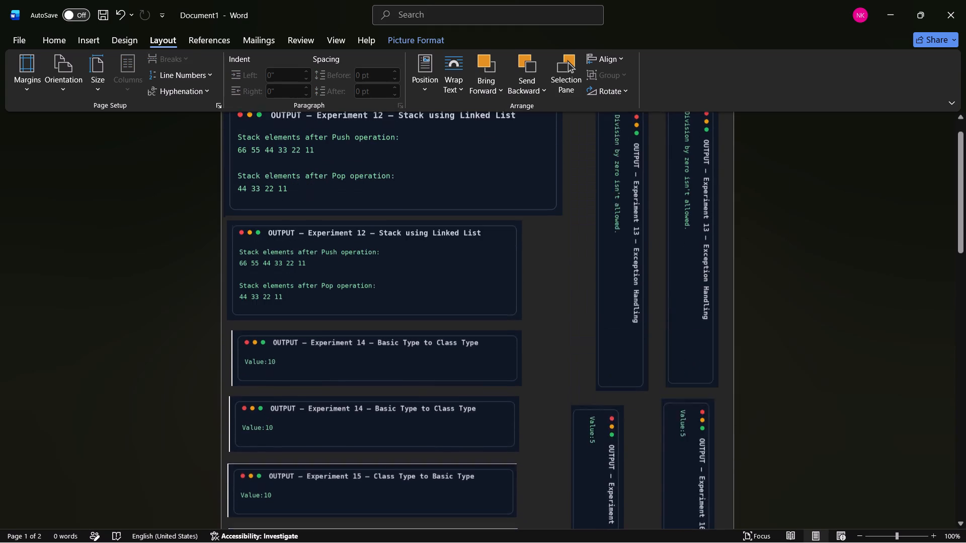
{"action": "scroll", "coordinate": [510, 396], "scroll_direction": "up", "scroll_amount": 1}
{"action": "left_click_drag", "start_coordinate": [602, 468], "coordinate": [566, 377]}
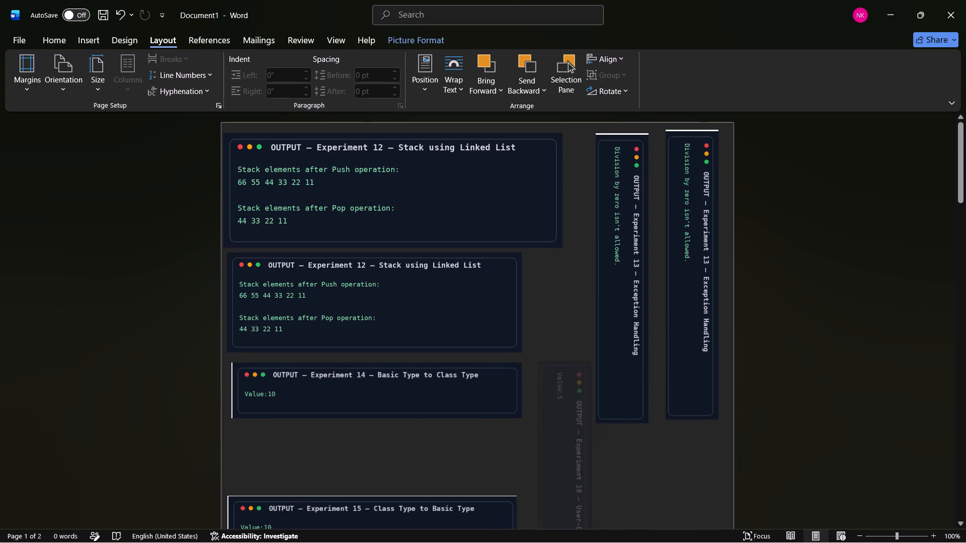
{"action": "left_click_drag", "start_coordinate": [566, 377], "coordinate": [559, 310]}
Stack one Experiment 14 output and one Experiment 15 output directly below the Experiment 12 outputs on page 1.
{"action": "scroll", "coordinate": [559, 310], "scroll_direction": "down", "scroll_amount": 1}
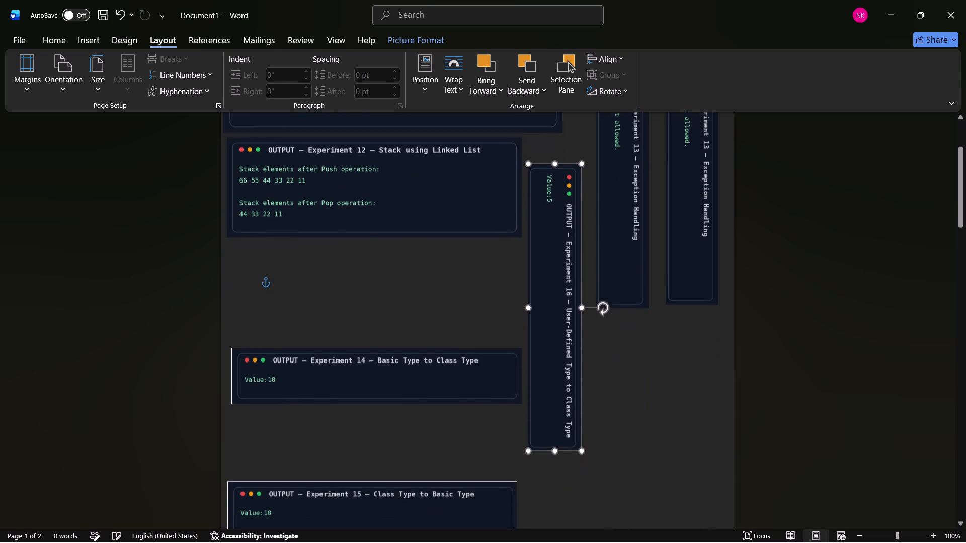
{"action": "left_click_drag", "start_coordinate": [454, 357], "coordinate": [449, 263]}
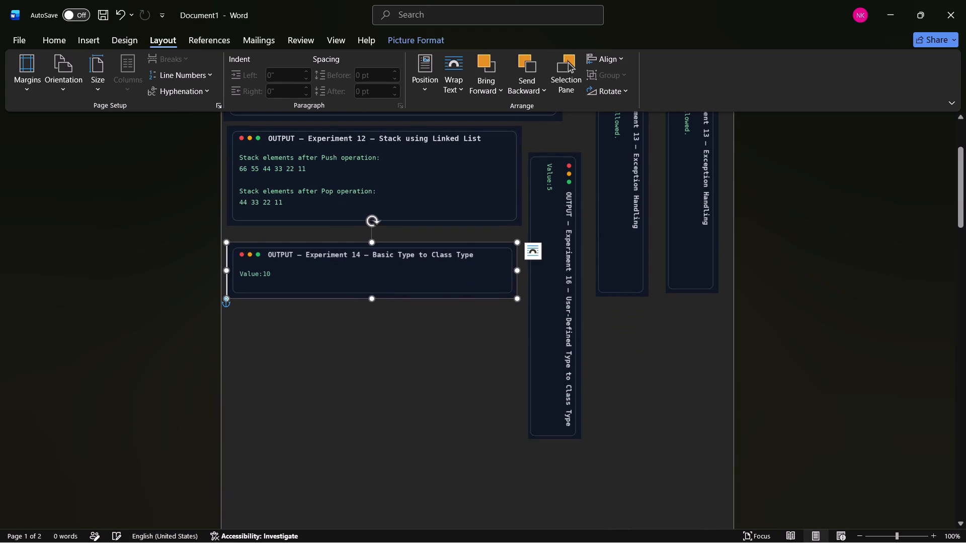
{"action": "scroll", "coordinate": [431, 357], "scroll_direction": "down", "scroll_amount": 1}
{"action": "left_click_drag", "start_coordinate": [425, 287], "coordinate": [426, 139]}
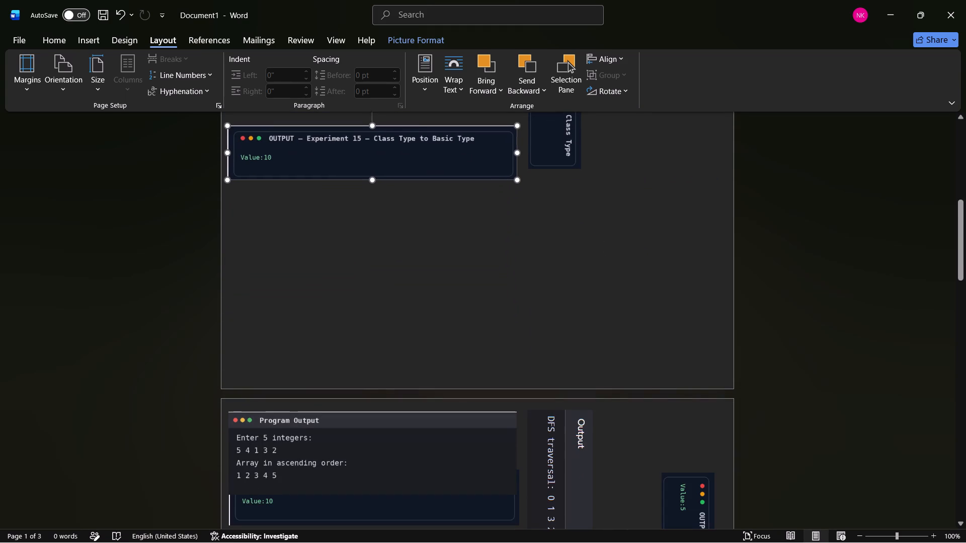
{"action": "left_click_drag", "start_coordinate": [426, 139], "coordinate": [426, 138]}
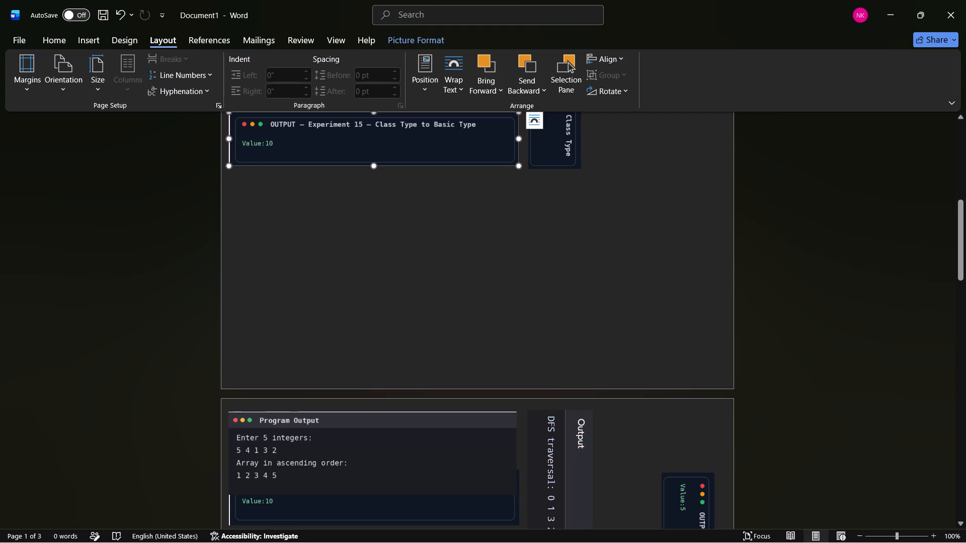
{"action": "scroll", "coordinate": [426, 138], "scroll_direction": "up", "scroll_amount": 1}
{"action": "left_click_drag", "start_coordinate": [393, 294], "coordinate": [403, 227]}
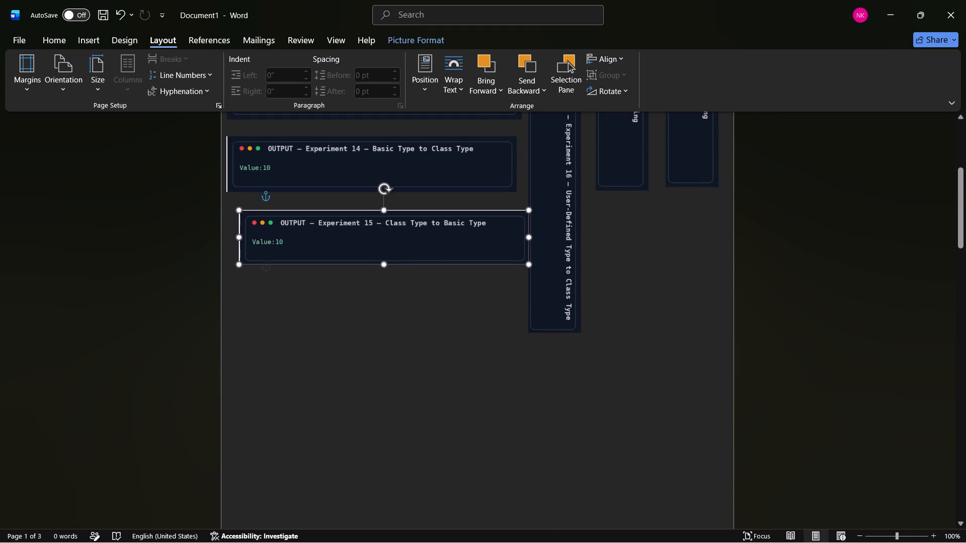
{"action": "left_click_drag", "start_coordinate": [403, 227], "coordinate": [389, 233]}
Move the "Enter 5 integers" program output from the top of page 2 to the lower part of page 1.
{"action": "scroll", "coordinate": [389, 233], "scroll_direction": "down", "scroll_amount": 1}
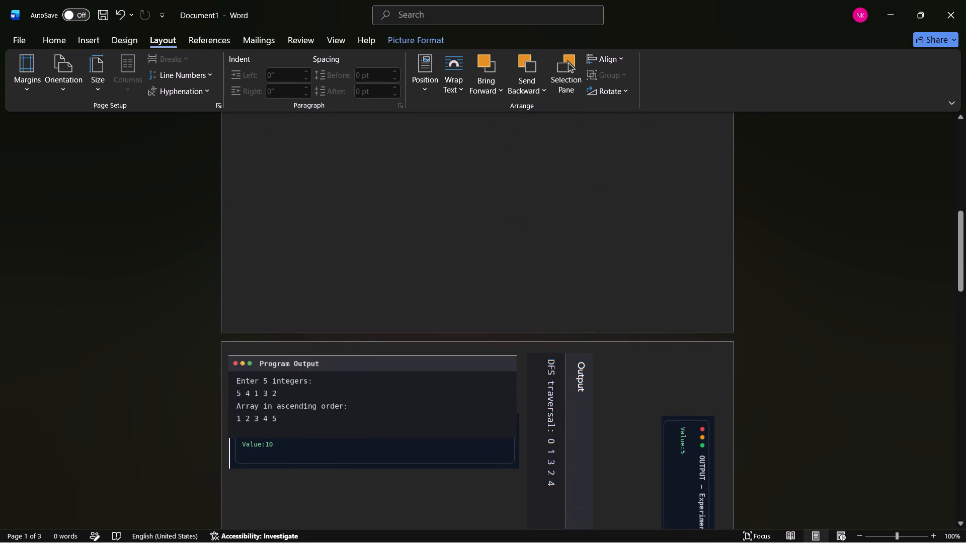
{"action": "left_click_drag", "start_coordinate": [357, 432], "coordinate": [359, 216]}
{"action": "scroll", "coordinate": [359, 216], "scroll_direction": "up", "scroll_amount": 1}
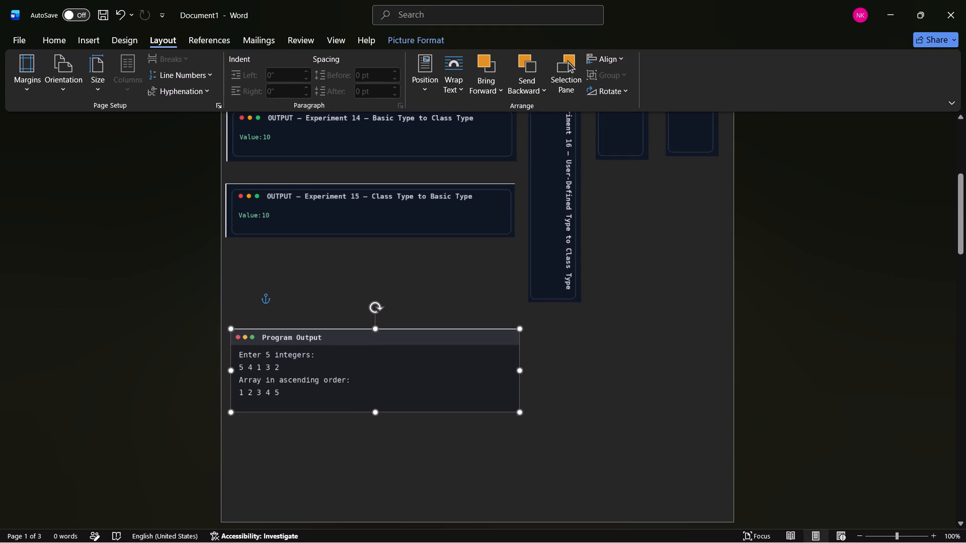
Move the other Experiment 14 output from page 2 to page 1, between the Experiment 15 output and the "Enter 5 integers" output.
{"action": "scroll", "coordinate": [455, 412], "scroll_direction": "down", "scroll_amount": 3}
{"action": "scroll", "coordinate": [413, 214], "scroll_direction": "up", "scroll_amount": 1}
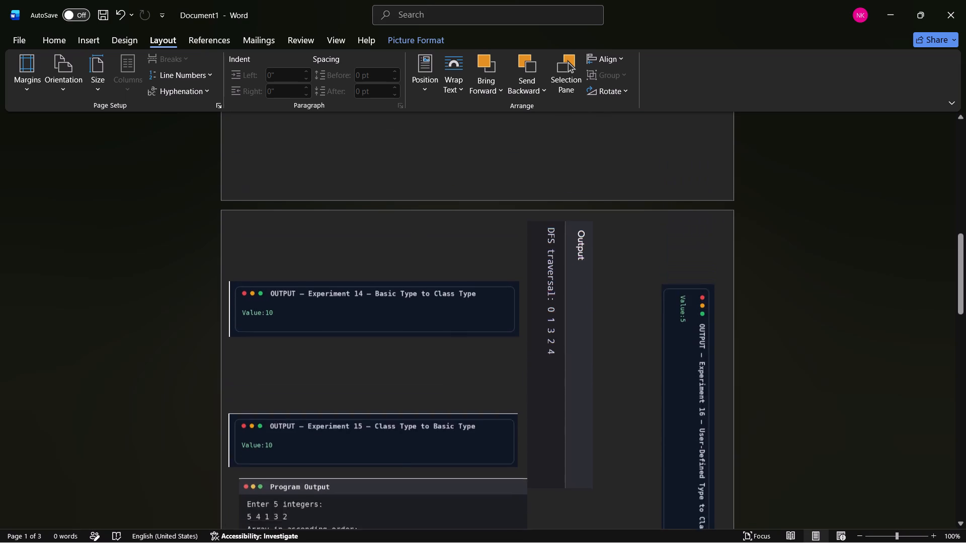
{"action": "left_click_drag", "start_coordinate": [409, 317], "coordinate": [410, 141]}
{"action": "scroll", "coordinate": [410, 141], "scroll_direction": "up", "scroll_amount": 1}
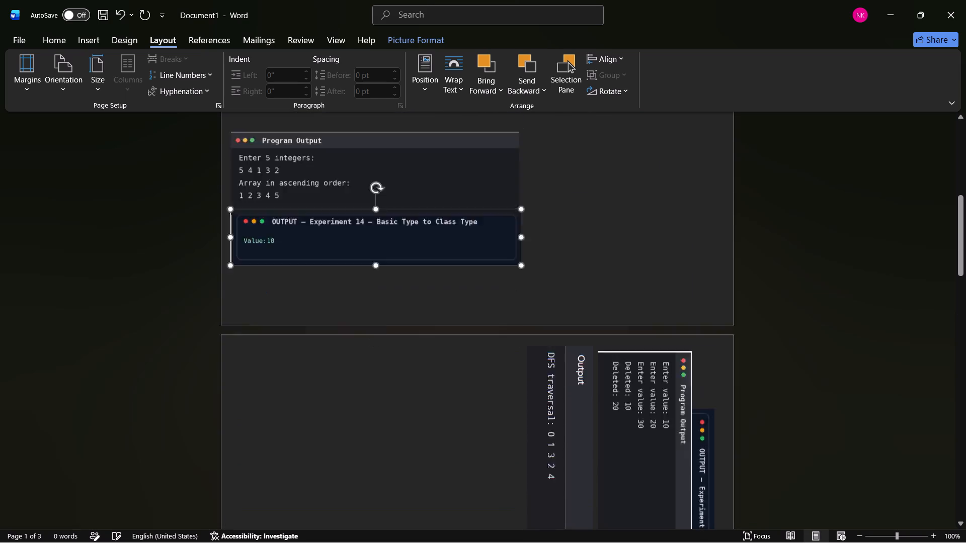
{"action": "scroll", "coordinate": [410, 141], "scroll_direction": "up", "scroll_amount": 1}
{"action": "left_click_drag", "start_coordinate": [379, 394], "coordinate": [373, 250]}
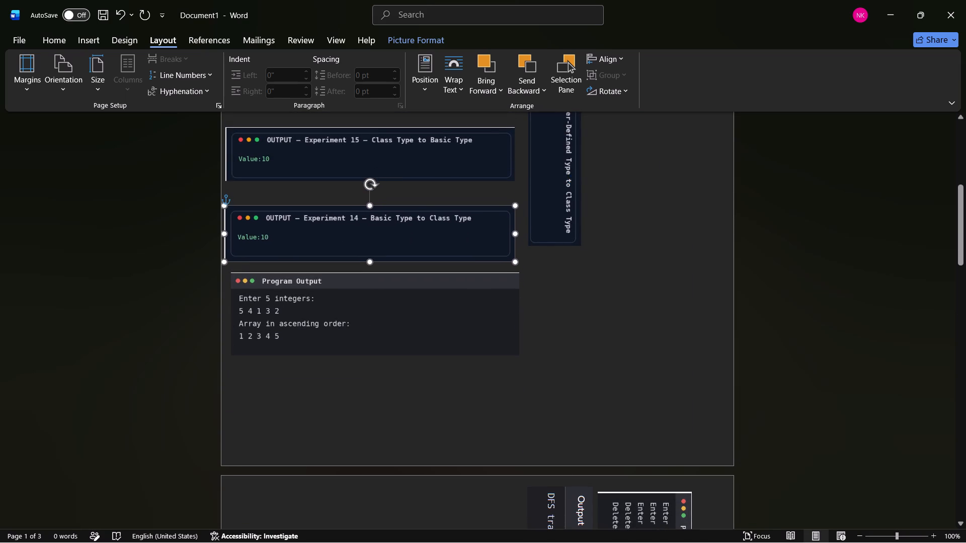
{"action": "left_click_drag", "start_coordinate": [373, 250], "coordinate": [373, 245]}
Move the other Experiment 15 output from page 2 to below the second Experiment 14 output, shifting the "Enter 5 integers" output down beneath it.
{"action": "scroll", "coordinate": [373, 245], "scroll_direction": "down", "scroll_amount": 4}
{"action": "left_click_drag", "start_coordinate": [365, 312], "coordinate": [371, 149]}
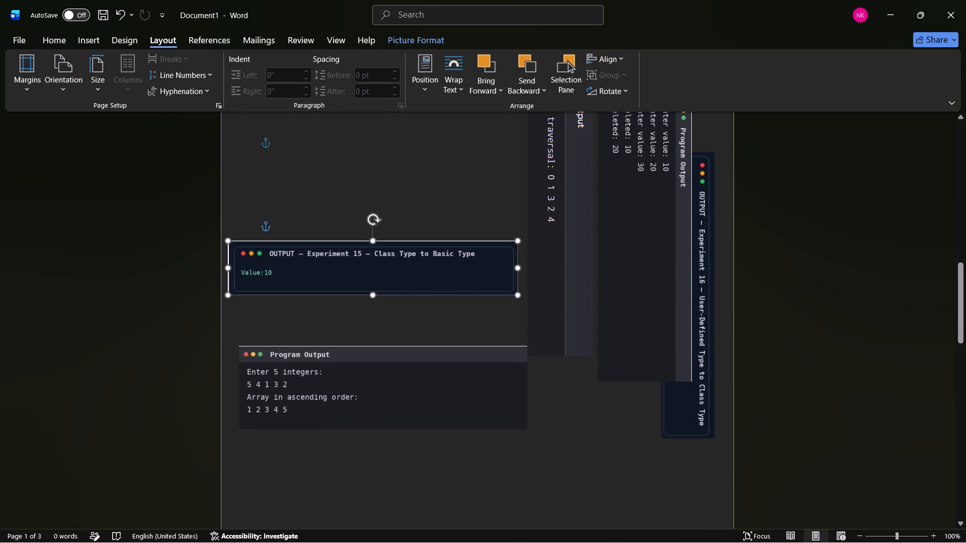
{"action": "left_click_drag", "start_coordinate": [371, 149], "coordinate": [373, 104]}
{"action": "scroll", "coordinate": [373, 104], "scroll_direction": "up", "scroll_amount": 5}
{"action": "scroll", "coordinate": [356, 303], "scroll_direction": "up", "scroll_amount": 1}
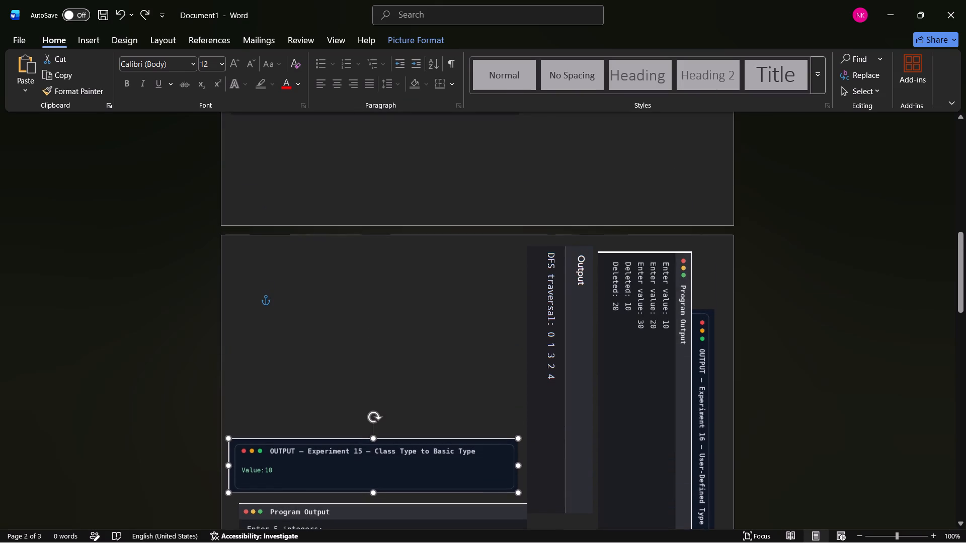
{"action": "left_click_drag", "start_coordinate": [370, 476], "coordinate": [392, 161]}
{"action": "scroll", "coordinate": [392, 161], "scroll_direction": "up", "scroll_amount": 1}
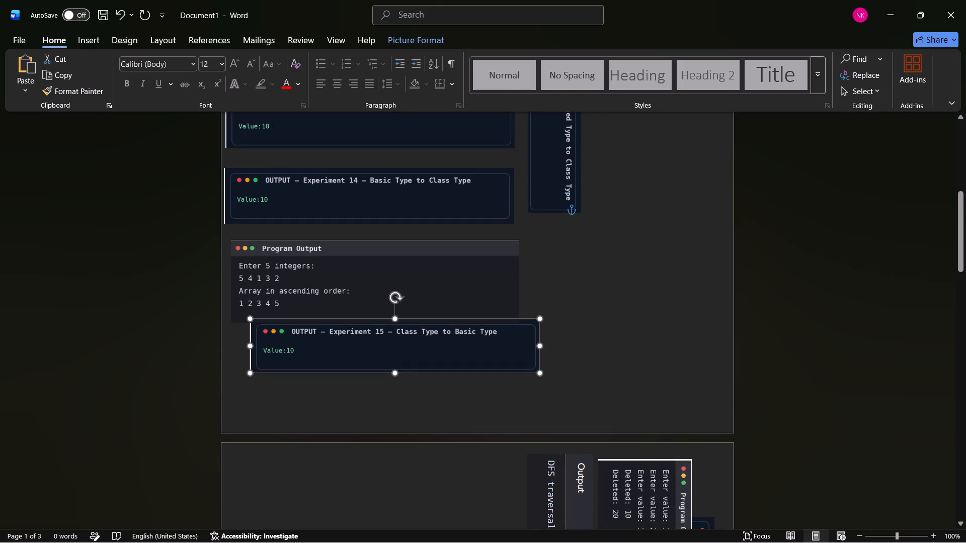
{"action": "left_click_drag", "start_coordinate": [379, 354], "coordinate": [368, 265]}
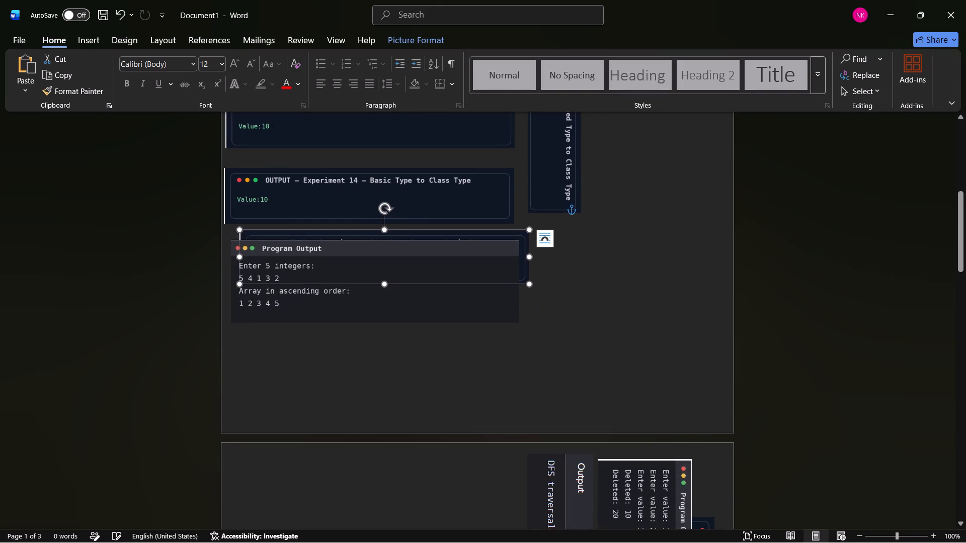
{"action": "left_click", "coordinate": [368, 310]}
{"action": "left_click_drag", "start_coordinate": [368, 310], "coordinate": [372, 371]}
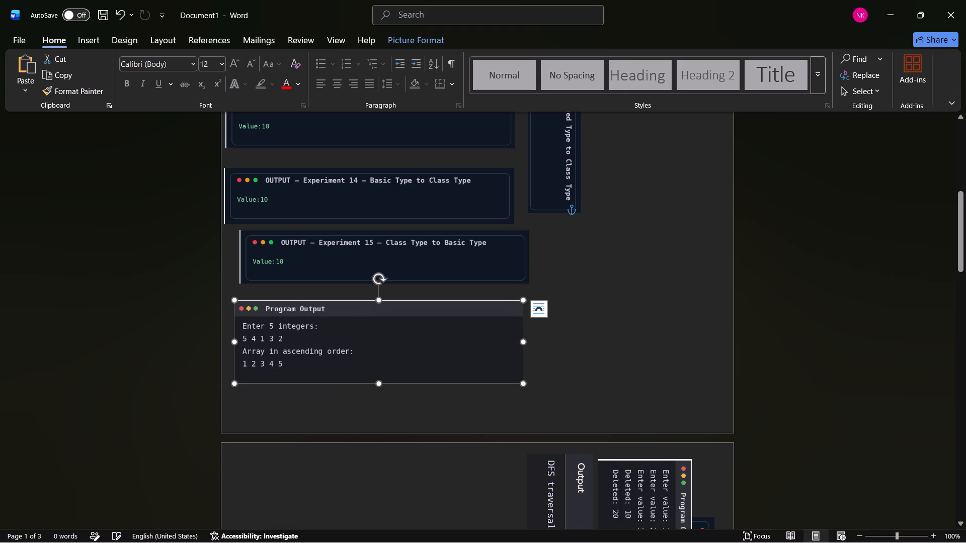
Move the rotated Experiment 16 output from page 2 to page 1, beneath the outermost rotated output along the right margin.
{"action": "scroll", "coordinate": [509, 406], "scroll_direction": "down", "scroll_amount": 2}
{"action": "left_click_drag", "start_coordinate": [705, 288], "coordinate": [705, 222]}
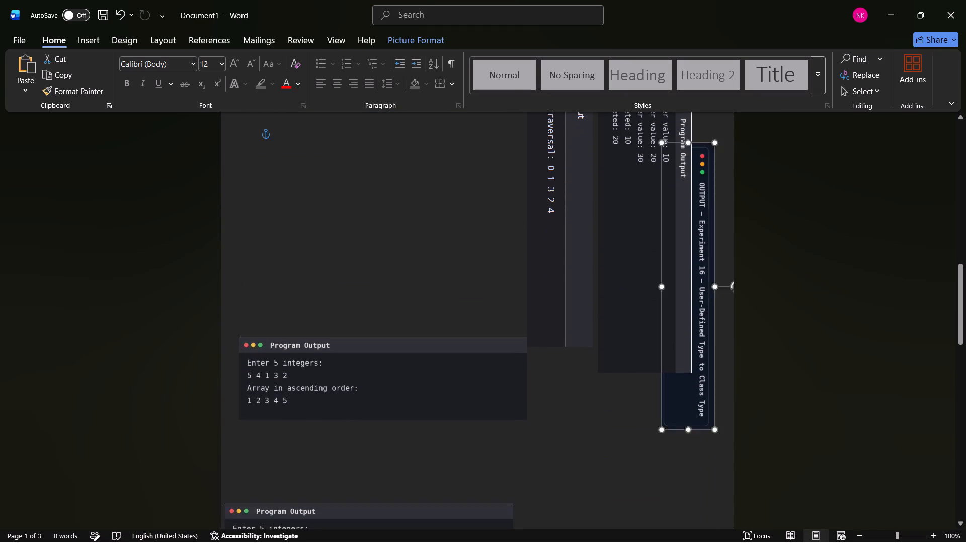
{"action": "left_click_drag", "start_coordinate": [705, 222], "coordinate": [574, 166]}
{"action": "scroll", "coordinate": [574, 166], "scroll_direction": "up", "scroll_amount": 3}
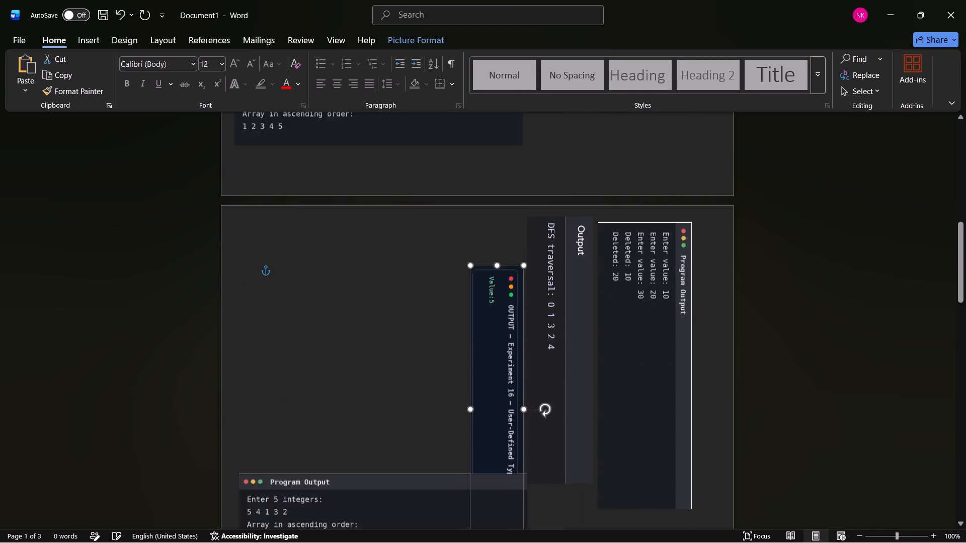
{"action": "left_click_drag", "start_coordinate": [502, 441], "coordinate": [603, 201]}
{"action": "scroll", "coordinate": [603, 201], "scroll_direction": "up", "scroll_amount": 1}
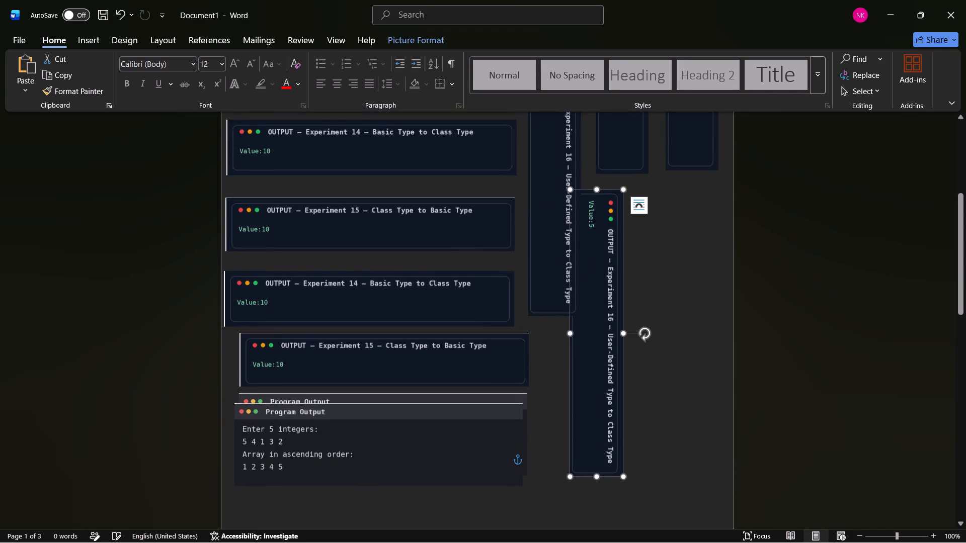
{"action": "left_click_drag", "start_coordinate": [604, 331], "coordinate": [695, 325]}
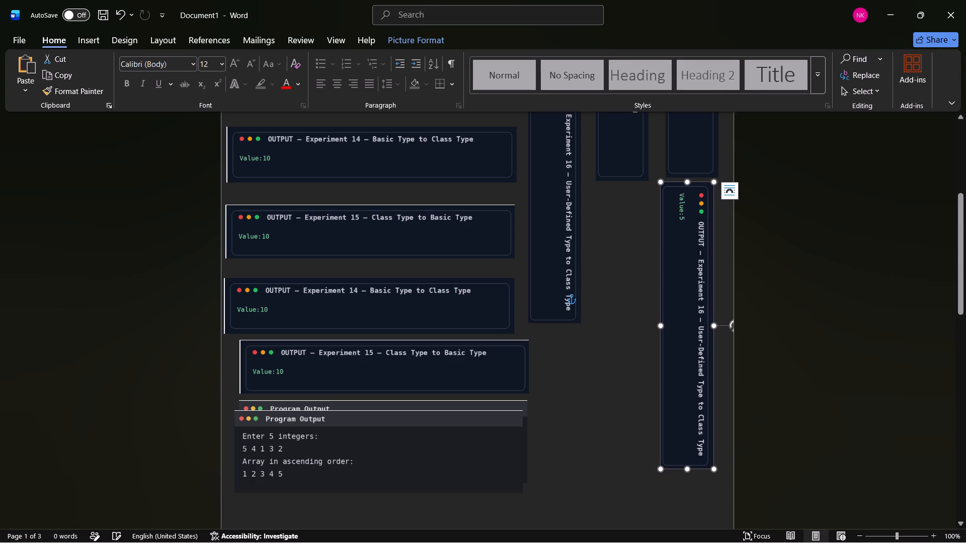
Shift the rotated "Enter value" program output inward at the top of page 2, up against the rotated DFS output.
{"action": "scroll", "coordinate": [649, 329], "scroll_direction": "down", "scroll_amount": 5}
{"action": "scroll", "coordinate": [649, 329], "scroll_direction": "up", "scroll_amount": 1}
{"action": "scroll", "coordinate": [640, 218], "scroll_direction": "up", "scroll_amount": 1}
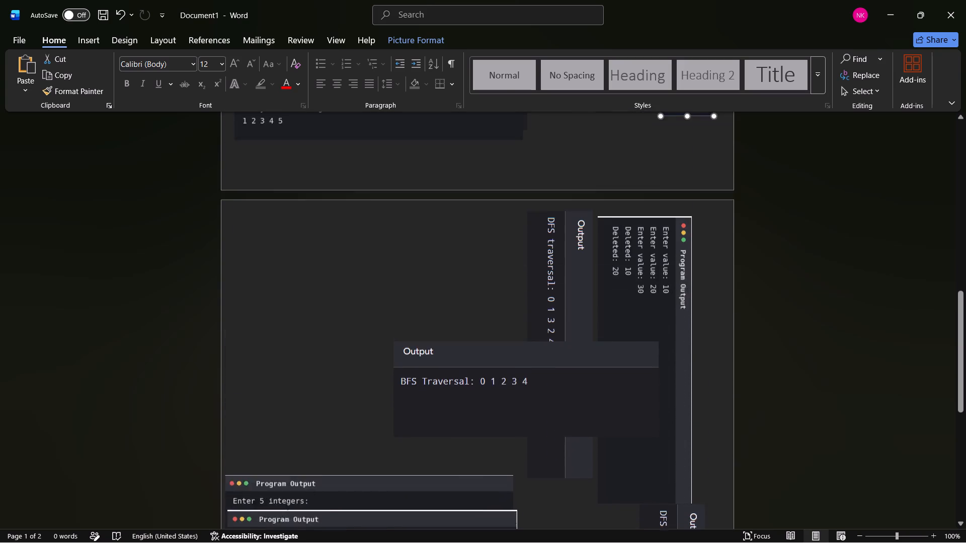
{"action": "left_click_drag", "start_coordinate": [638, 290], "coordinate": [536, 291]}
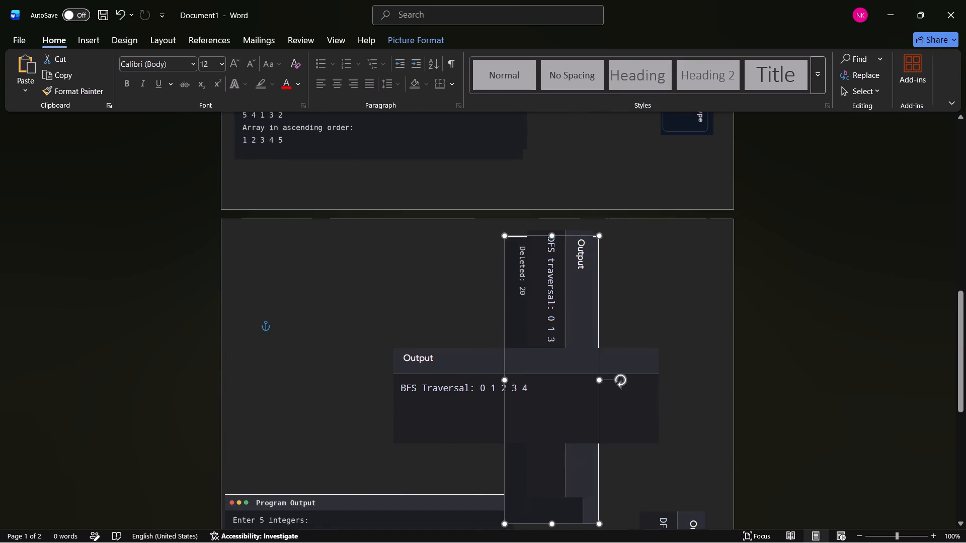
{"action": "left_click_drag", "start_coordinate": [536, 291], "coordinate": [352, 287]}
{"action": "left_click_drag", "start_coordinate": [362, 295], "coordinate": [583, 285]}
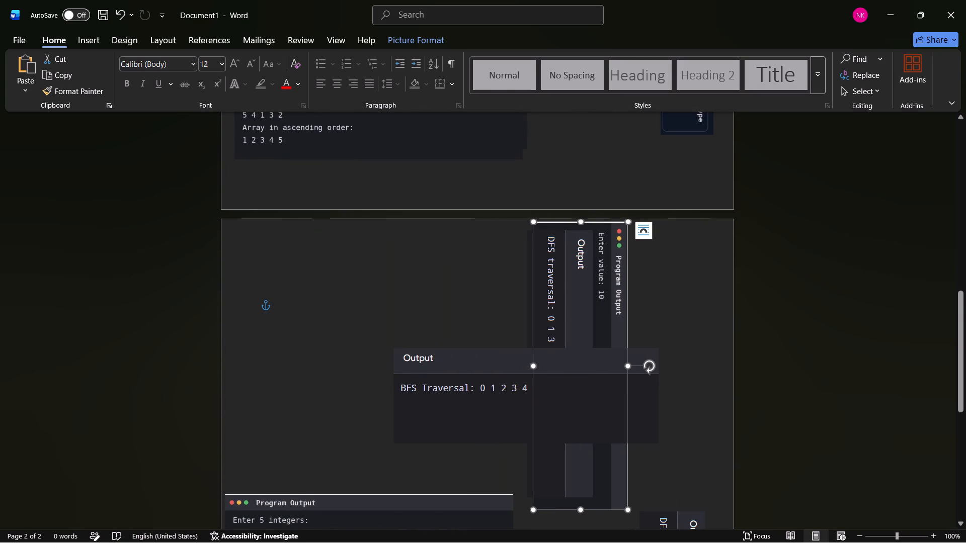
Move the "Enter 5 integers" output out of the overlapping stack on page 2, up into the empty area near the page top.
{"action": "scroll", "coordinate": [494, 385], "scroll_direction": "down", "scroll_amount": 1}
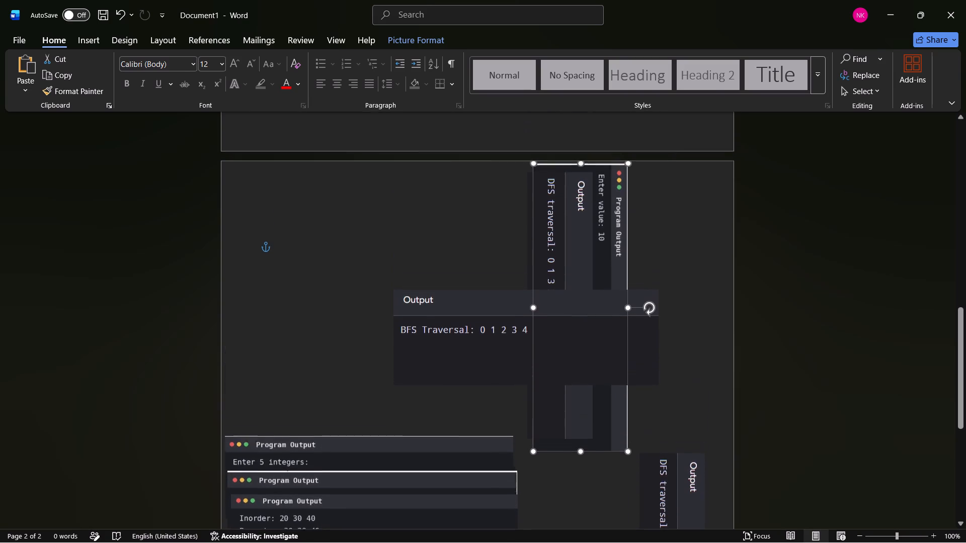
{"action": "scroll", "coordinate": [515, 273], "scroll_direction": "down", "scroll_amount": 5}
{"action": "scroll", "coordinate": [428, 412], "scroll_direction": "down", "scroll_amount": 1}
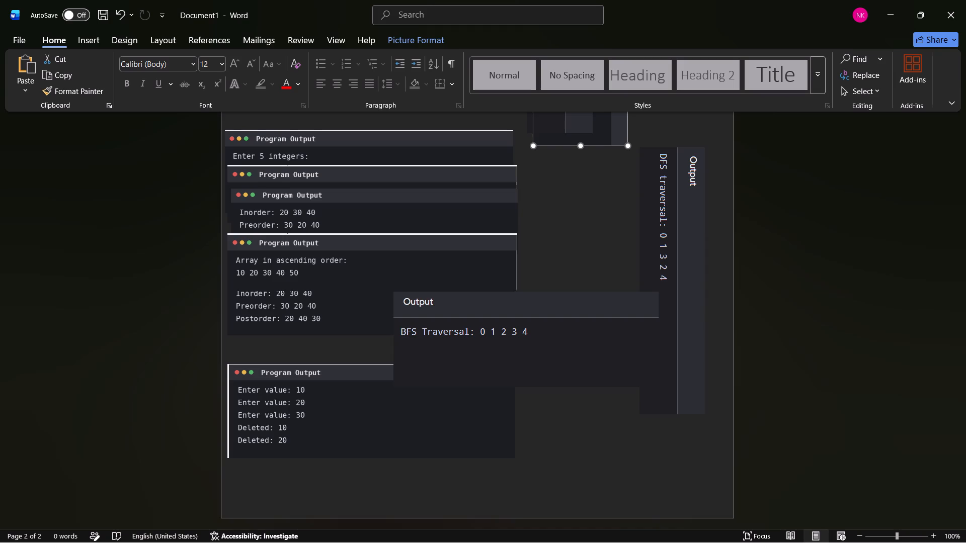
{"action": "scroll", "coordinate": [351, 386], "scroll_direction": "up", "scroll_amount": 1}
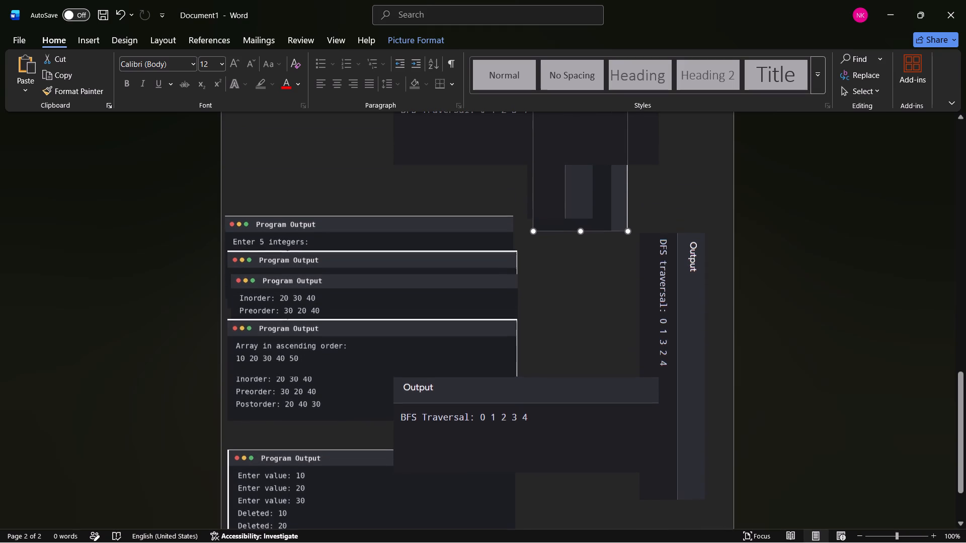
{"action": "left_click_drag", "start_coordinate": [335, 235], "coordinate": [326, 122]}
{"action": "scroll", "coordinate": [326, 122], "scroll_direction": "up", "scroll_amount": 1}
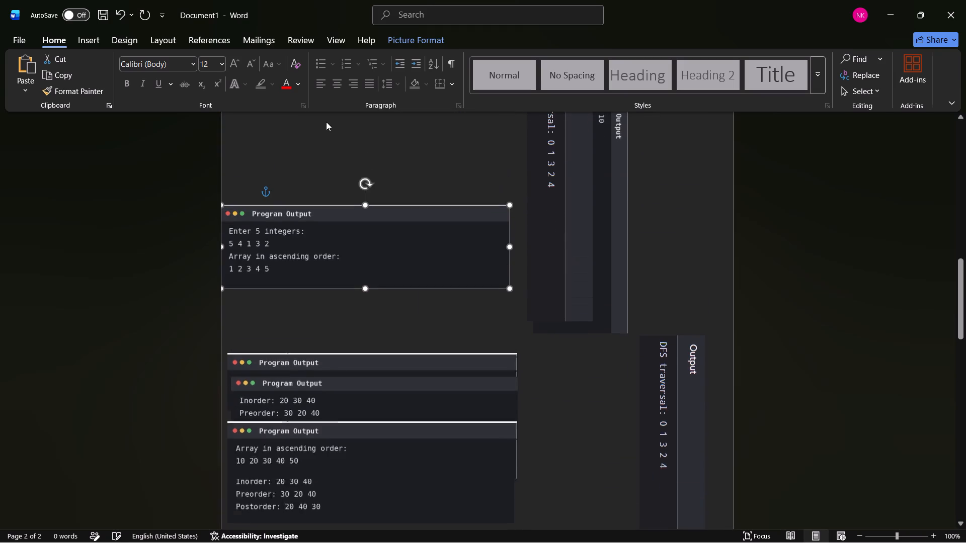
{"action": "scroll", "coordinate": [326, 122], "scroll_direction": "up", "scroll_amount": 1}
{"action": "left_click", "coordinate": [326, 325]}
{"action": "left_click_drag", "start_coordinate": [326, 325], "coordinate": [331, 203]}
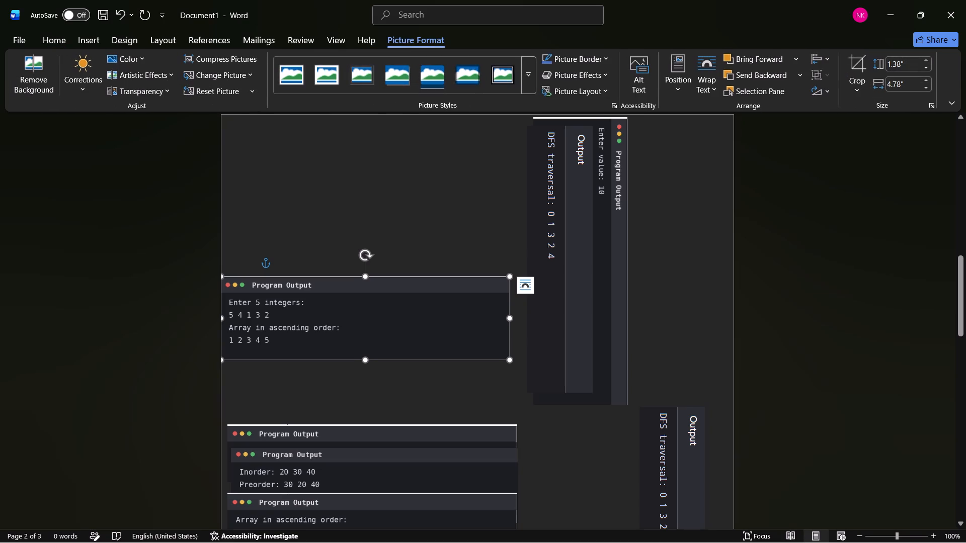
{"action": "left_click_drag", "start_coordinate": [344, 347], "coordinate": [340, 208]}
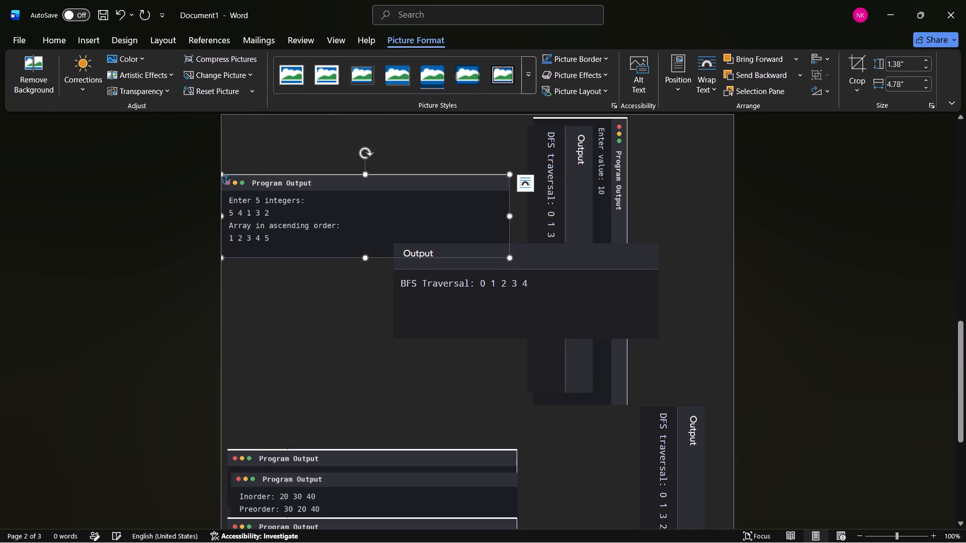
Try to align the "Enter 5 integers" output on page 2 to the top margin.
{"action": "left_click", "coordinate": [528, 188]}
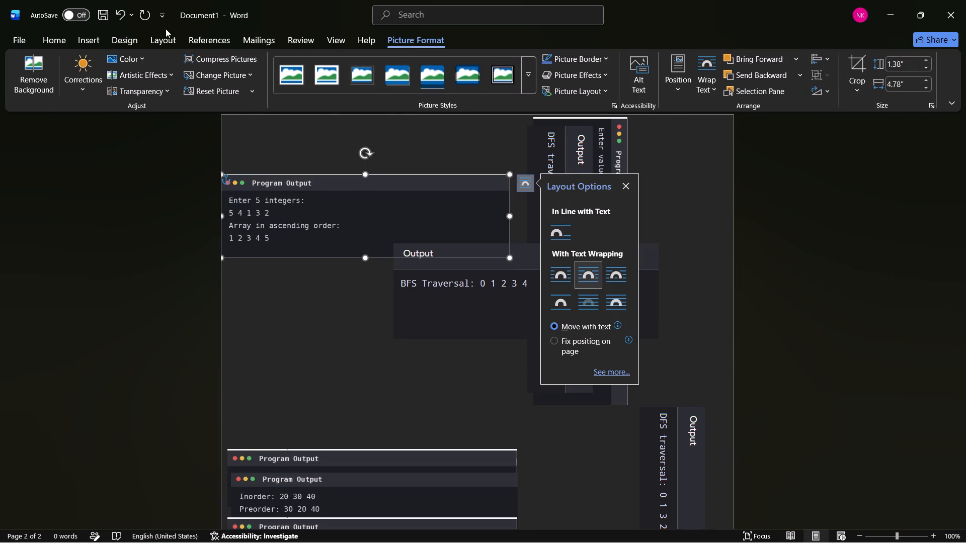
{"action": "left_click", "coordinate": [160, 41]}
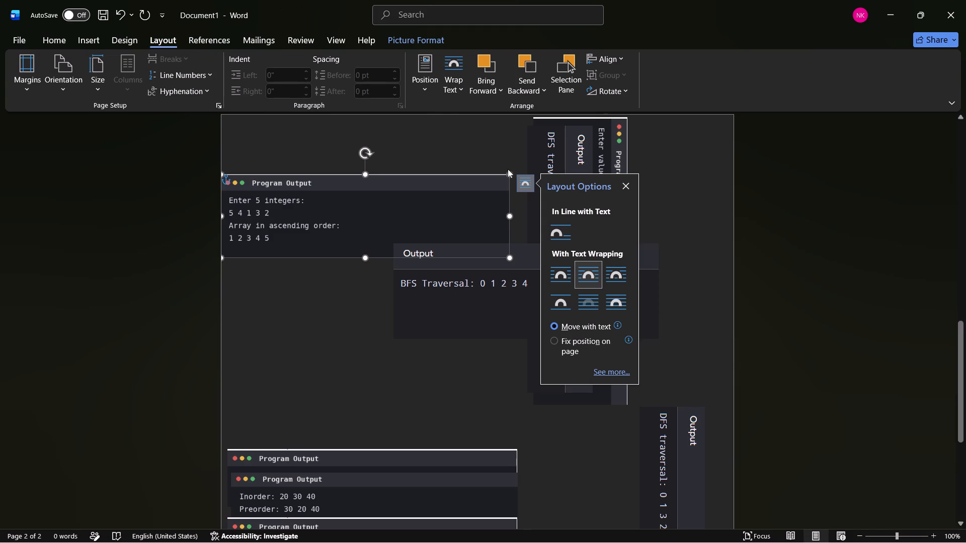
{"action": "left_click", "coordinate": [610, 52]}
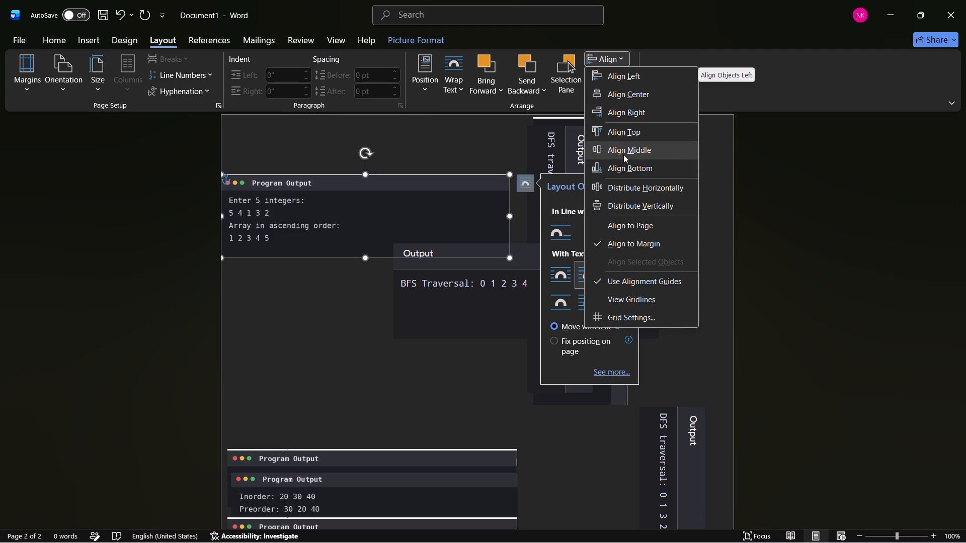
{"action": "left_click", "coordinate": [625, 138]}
Place the "Enter 5 integers" output at the top left of page 2, fully inside the page edge.
{"action": "left_click_drag", "start_coordinate": [381, 223], "coordinate": [387, 179]}
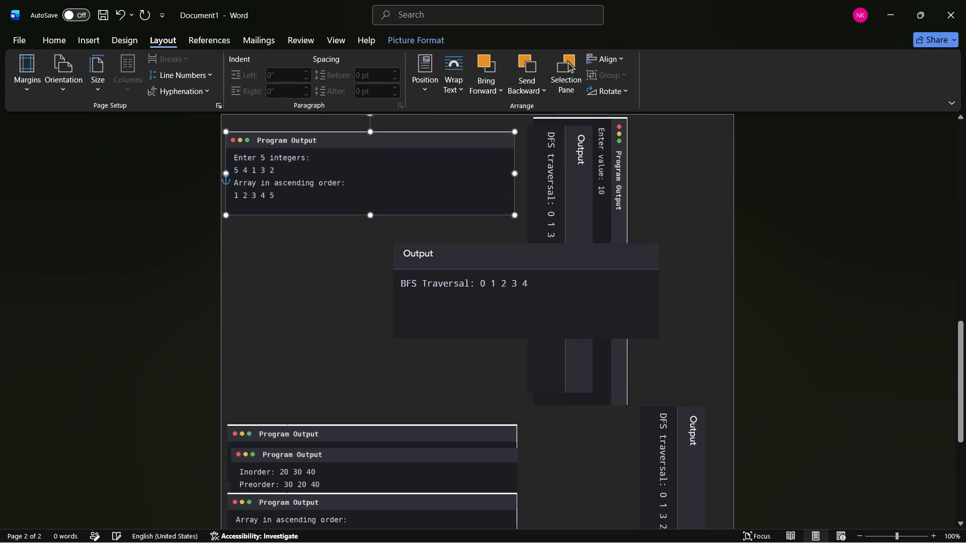
{"action": "left_click_drag", "start_coordinate": [387, 179], "coordinate": [386, 177]}
{"action": "left_click_drag", "start_coordinate": [345, 463], "coordinate": [374, 282]}
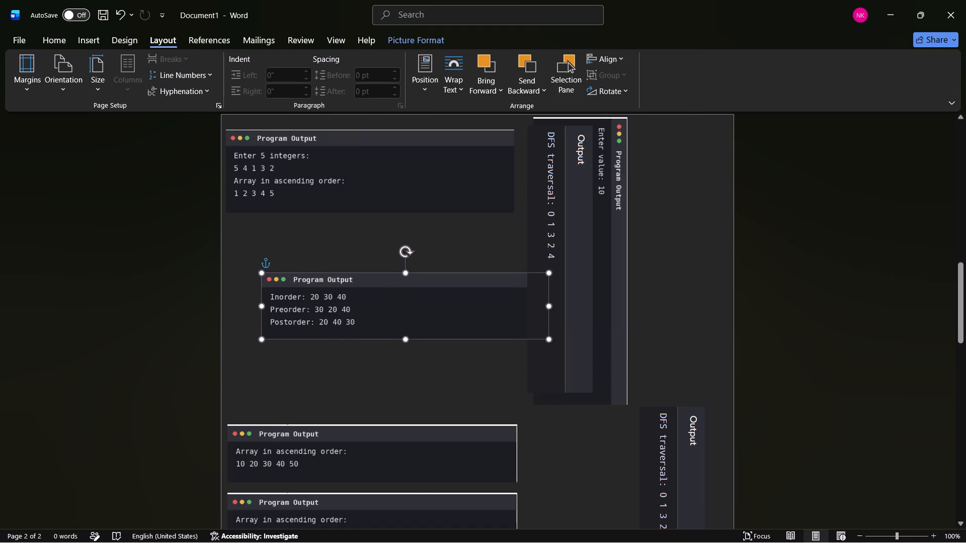
{"action": "left_click_drag", "start_coordinate": [374, 282], "coordinate": [342, 242]}
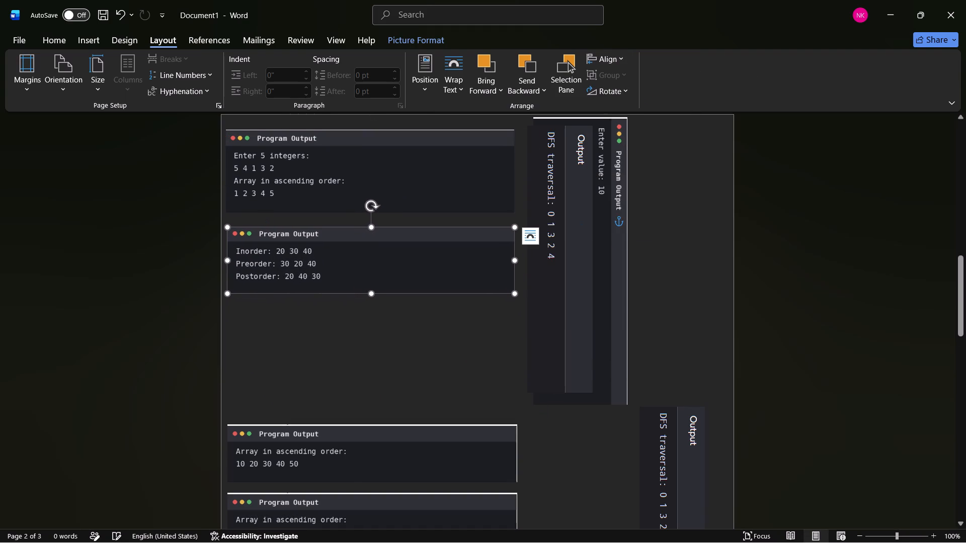
{"action": "left_click_drag", "start_coordinate": [319, 456], "coordinate": [323, 340]}
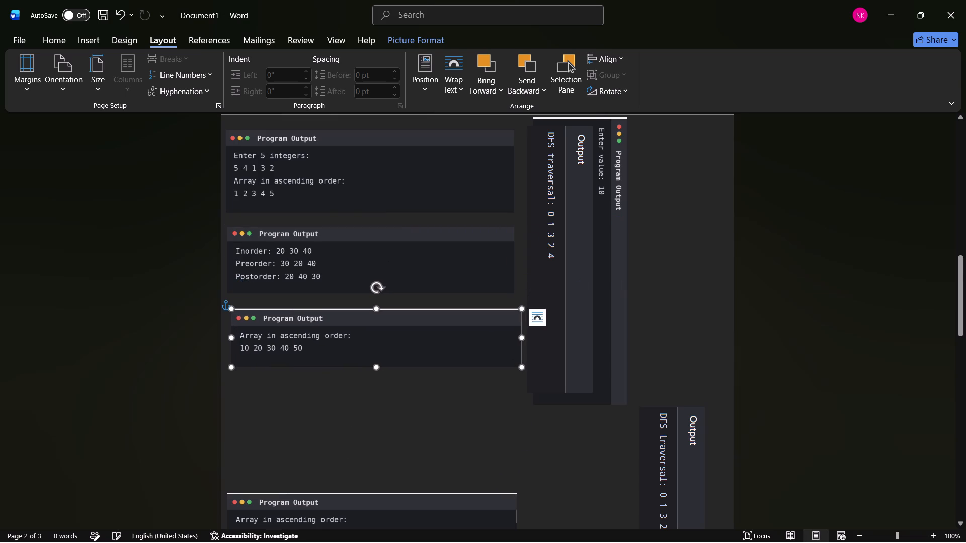
{"action": "scroll", "coordinate": [323, 340], "scroll_direction": "down", "scroll_amount": 1}
{"action": "left_click_drag", "start_coordinate": [317, 437], "coordinate": [324, 330]}
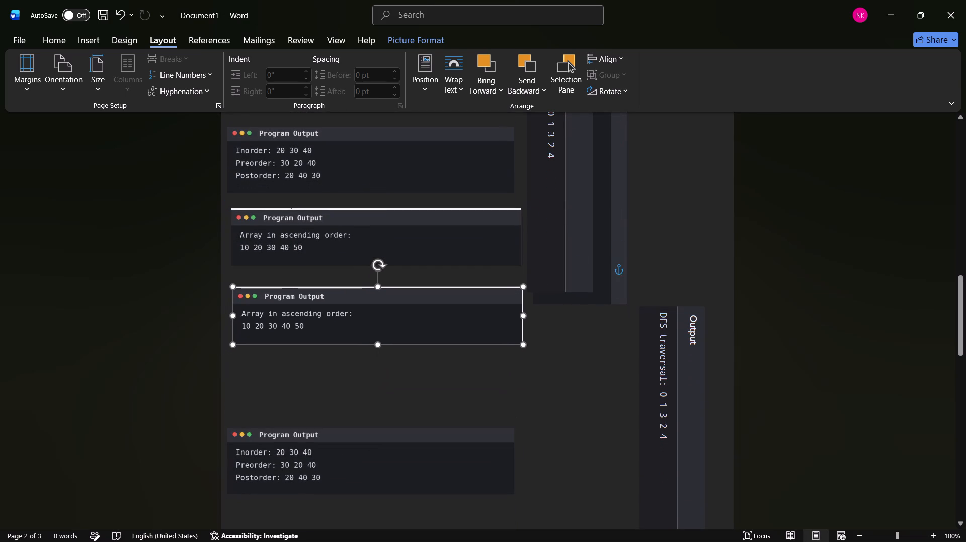
{"action": "left_click_drag", "start_coordinate": [324, 330], "coordinate": [321, 327]}
{"action": "left_click_drag", "start_coordinate": [316, 462], "coordinate": [320, 394]}
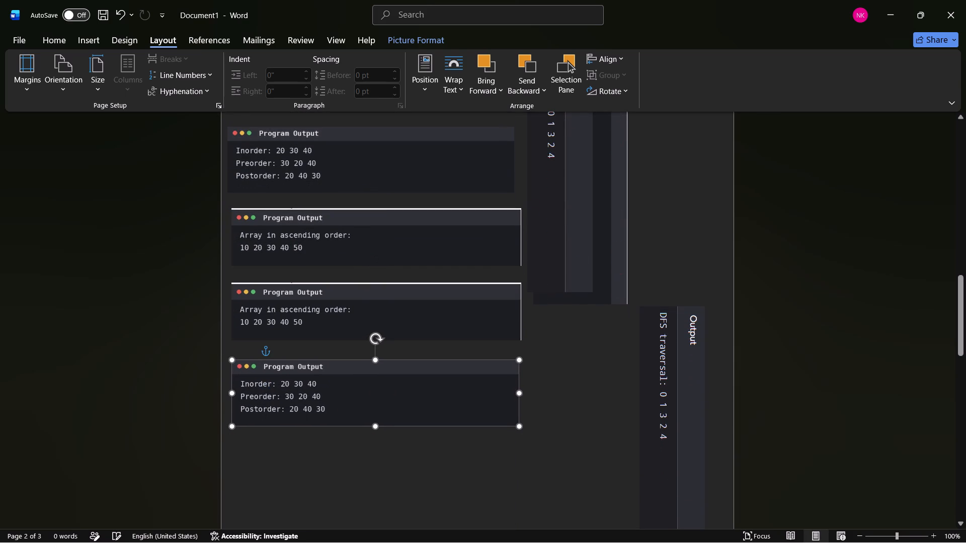
{"action": "left_click_drag", "start_coordinate": [320, 394], "coordinate": [315, 394]}
Move the upper "Inorder" output down beside the other one and bring the horizontal "Enter value" output up beneath them.
{"action": "left_click_drag", "start_coordinate": [351, 145], "coordinate": [333, 400]}
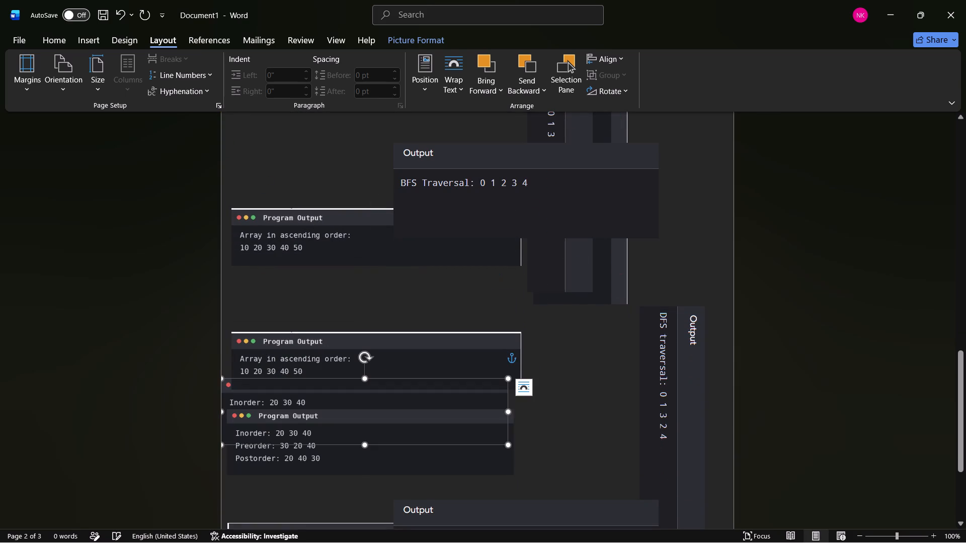
{"action": "scroll", "coordinate": [333, 400], "scroll_direction": "down", "scroll_amount": 1}
{"action": "left_click_drag", "start_coordinate": [307, 397], "coordinate": [309, 268]}
Move the overlapping lower "Enter 5 integers" output from page 1 to the top of page 2, above the one already there.
{"action": "scroll", "coordinate": [309, 268], "scroll_direction": "up", "scroll_amount": 2}
{"action": "scroll", "coordinate": [303, 361], "scroll_direction": "up", "scroll_amount": 1}
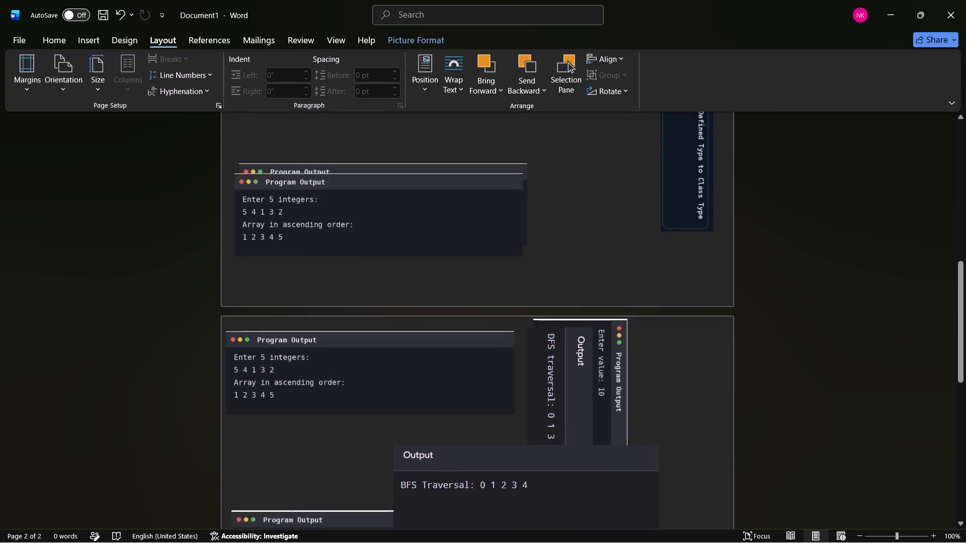
{"action": "scroll", "coordinate": [303, 361], "scroll_direction": "up", "scroll_amount": 1}
{"action": "left_click_drag", "start_coordinate": [308, 387], "coordinate": [309, 446]}
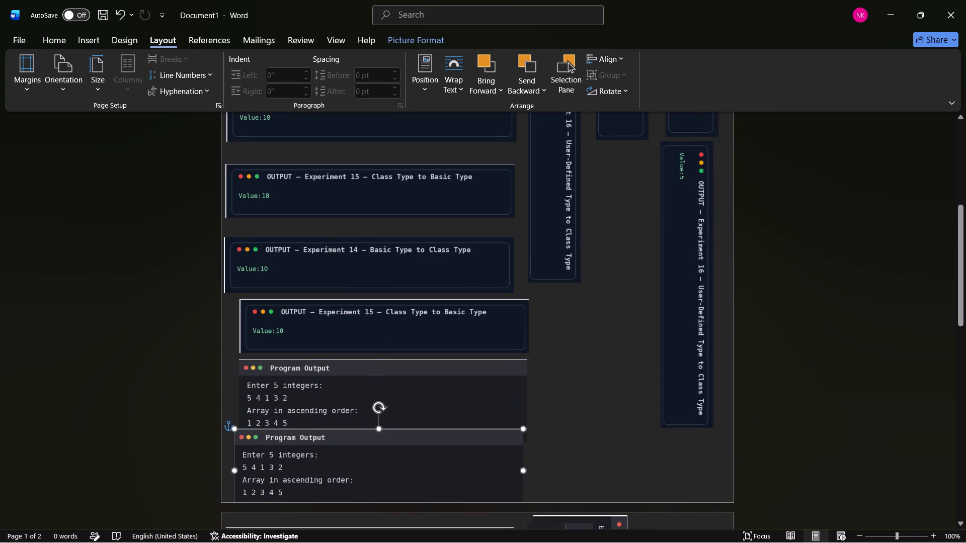
{"action": "scroll", "coordinate": [309, 446], "scroll_direction": "down", "scroll_amount": 1}
{"action": "left_click_drag", "start_coordinate": [307, 395], "coordinate": [307, 462]}
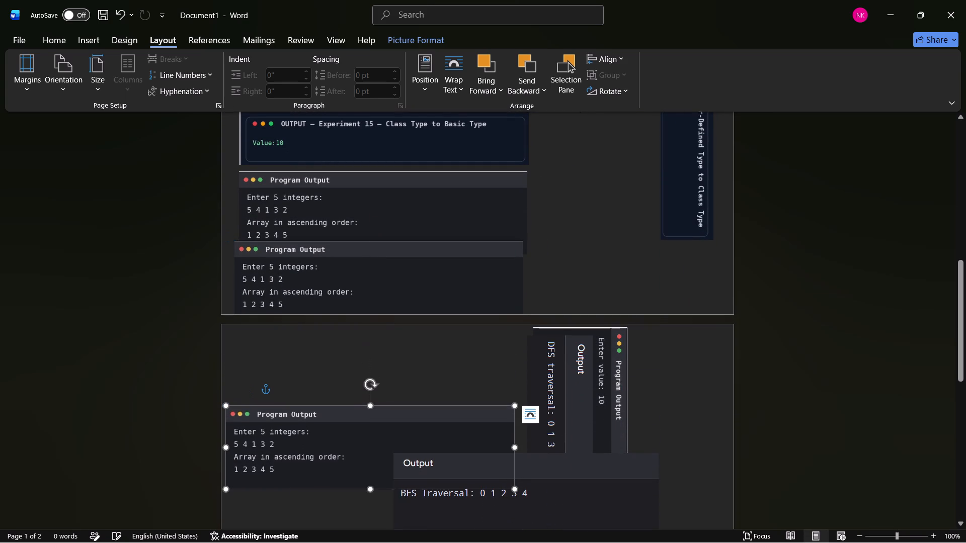
{"action": "left_click_drag", "start_coordinate": [325, 262], "coordinate": [320, 336]}
Space the two "Enter 5 integers" outputs at the top of page 2 so the first sits fully on the page.
{"action": "scroll", "coordinate": [320, 336], "scroll_direction": "down", "scroll_amount": 1}
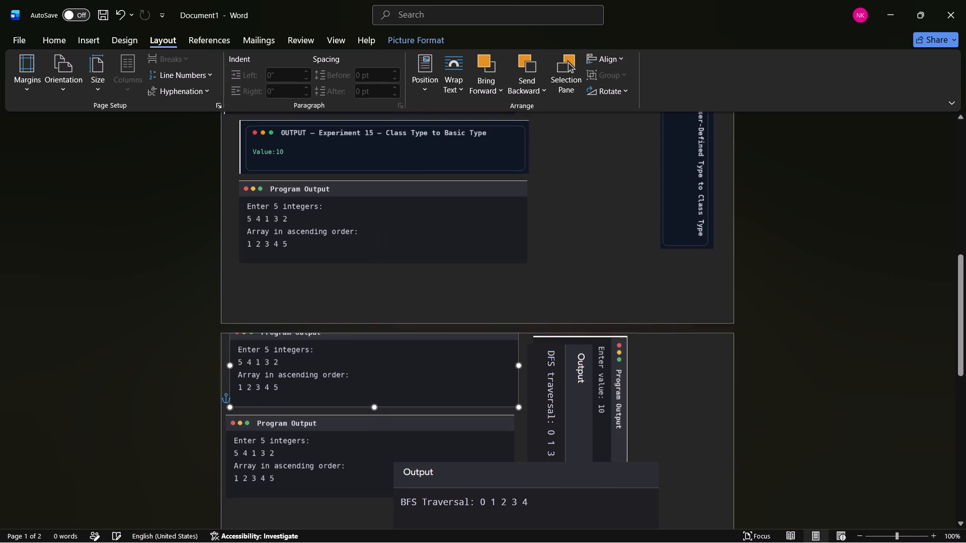
{"action": "scroll", "coordinate": [320, 336], "scroll_direction": "down", "scroll_amount": 1}
{"action": "left_click_drag", "start_coordinate": [320, 345], "coordinate": [324, 376]}
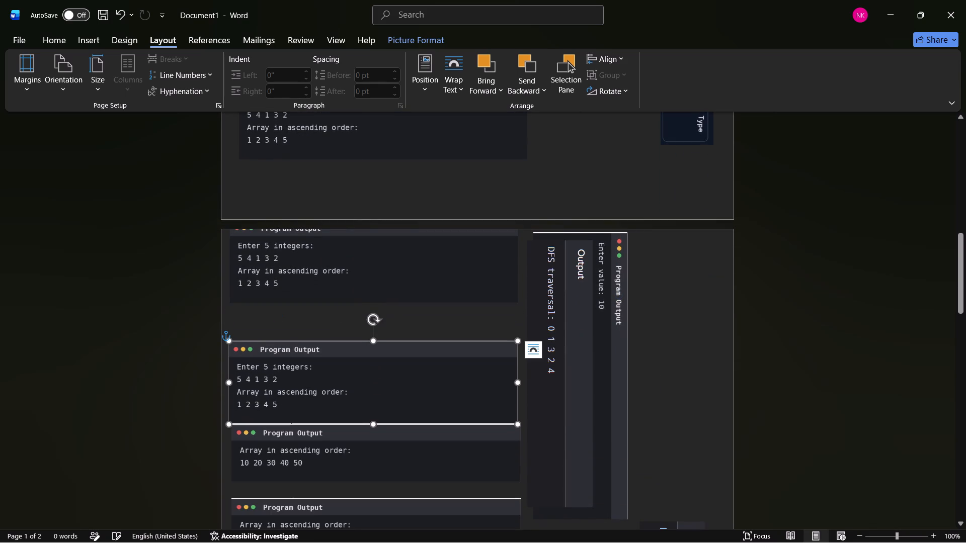
{"action": "left_click_drag", "start_coordinate": [320, 257], "coordinate": [316, 285]}
{"action": "scroll", "coordinate": [316, 285], "scroll_direction": "down", "scroll_amount": 1}
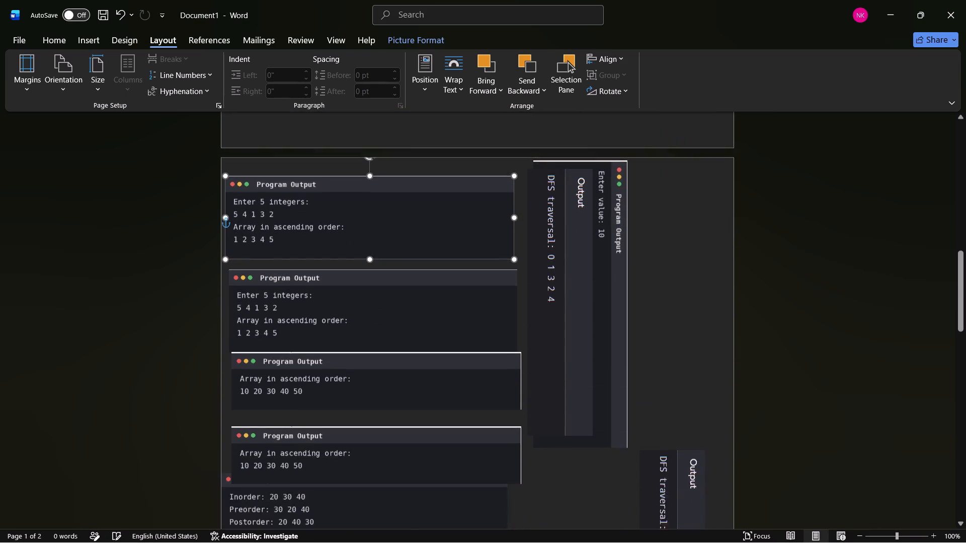
{"action": "scroll", "coordinate": [316, 285], "scroll_direction": "down", "scroll_amount": 1}
{"action": "left_click_drag", "start_coordinate": [312, 354], "coordinate": [314, 385]}
{"action": "left_click_drag", "start_coordinate": [317, 312], "coordinate": [315, 307]}
{"action": "left_click_drag", "start_coordinate": [292, 383], "coordinate": [287, 362]}
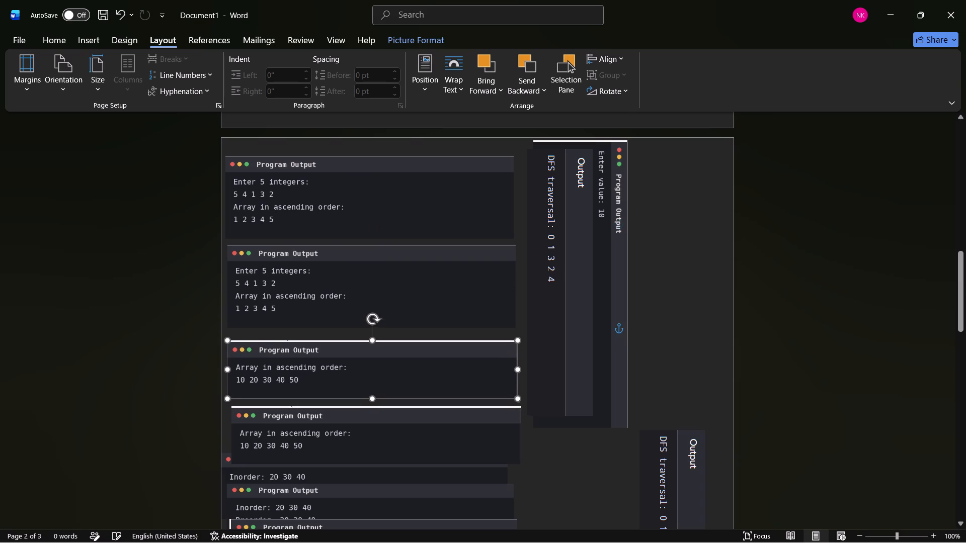
{"action": "left_click_drag", "start_coordinate": [287, 362], "coordinate": [286, 361]}
Move the horizontal "Enter value" output and both "Inorder" outputs lower on page 2 to clear space below the array outputs.
{"action": "scroll", "coordinate": [286, 361], "scroll_direction": "down", "scroll_amount": 1}
{"action": "left_click_drag", "start_coordinate": [297, 388], "coordinate": [301, 424]}
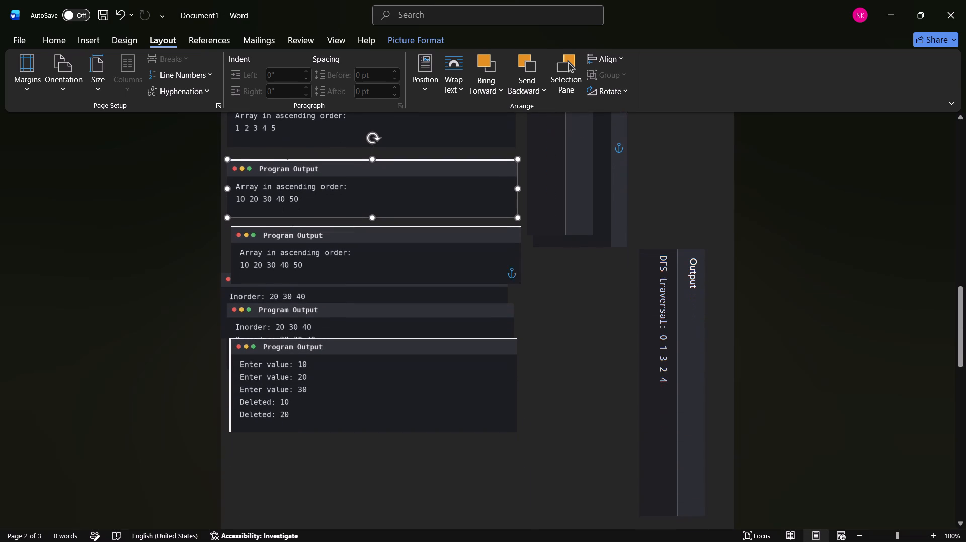
{"action": "left_click_drag", "start_coordinate": [301, 424], "coordinate": [310, 479]}
{"action": "left_click_drag", "start_coordinate": [297, 334], "coordinate": [303, 433]}
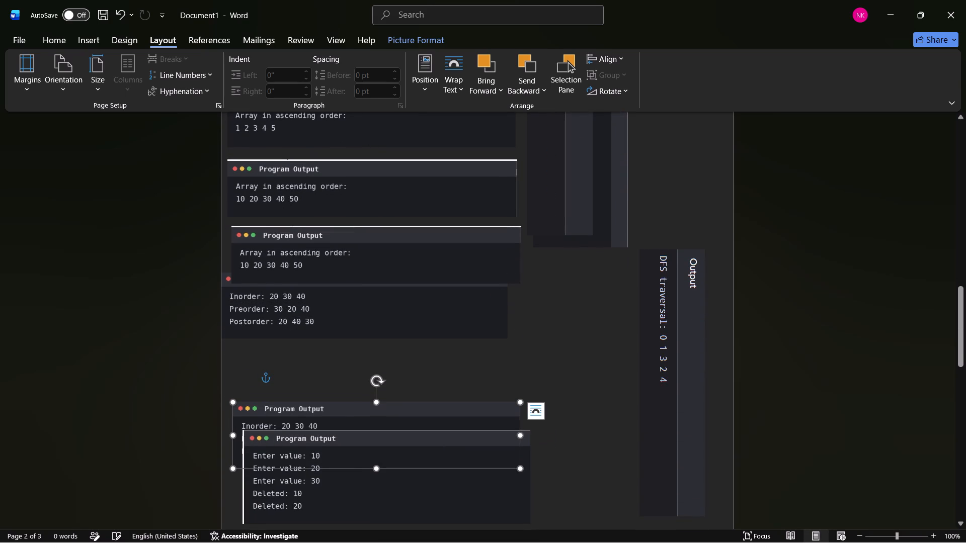
{"action": "left_click_drag", "start_coordinate": [304, 325], "coordinate": [340, 401]}
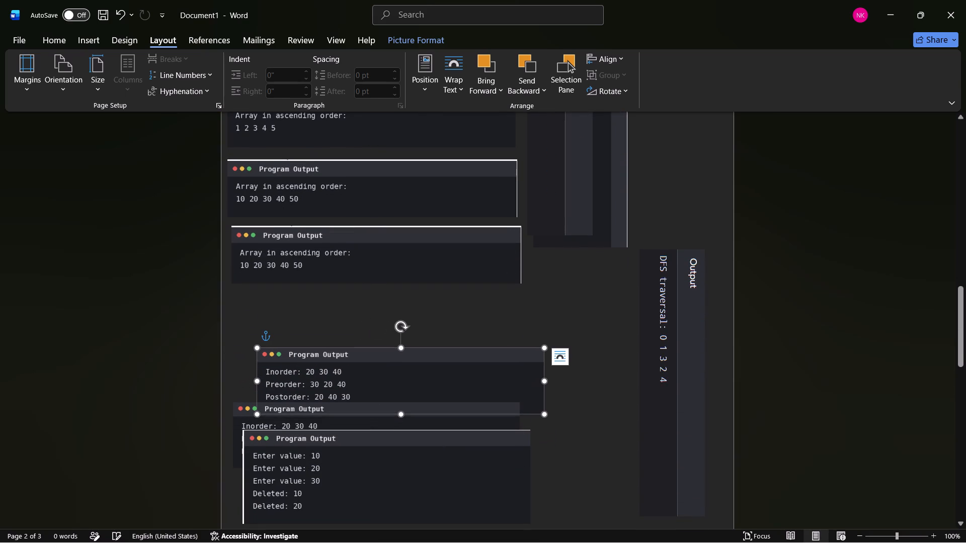
{"action": "left_click_drag", "start_coordinate": [323, 271], "coordinate": [317, 270]}
{"action": "scroll", "coordinate": [317, 270], "scroll_direction": "down", "scroll_amount": 1}
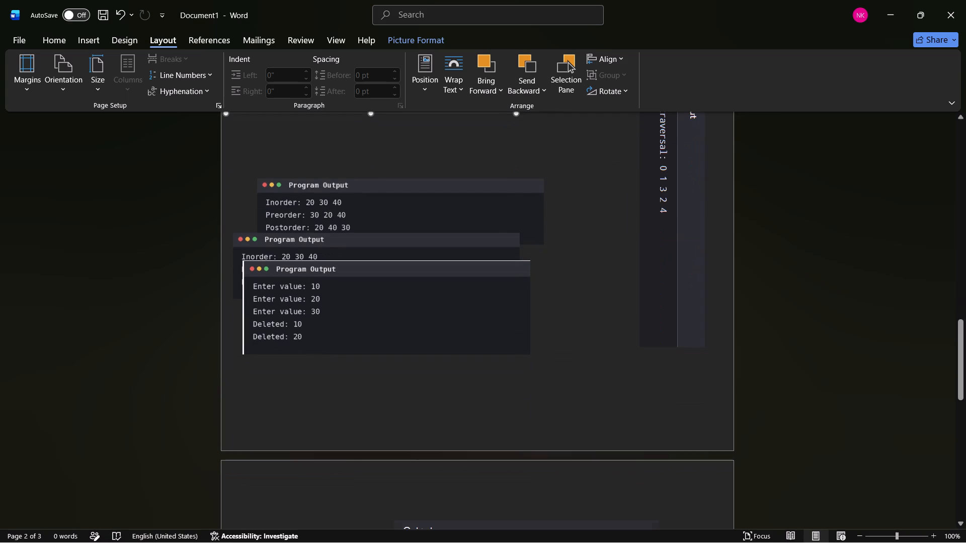
{"action": "left_click_drag", "start_coordinate": [355, 208], "coordinate": [333, 166]}
{"action": "scroll", "coordinate": [333, 166], "scroll_direction": "up", "scroll_amount": 1}
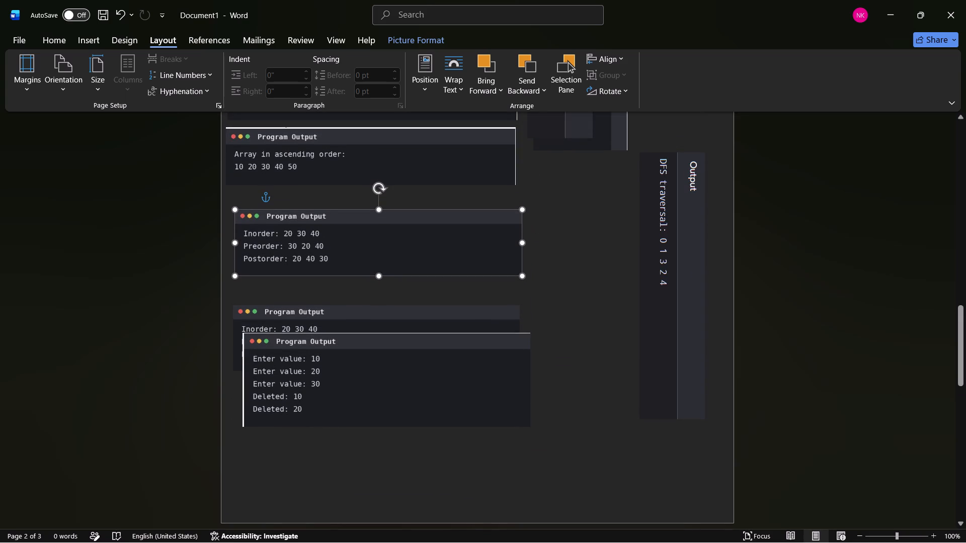
Stack both "Inorder" outputs closely below the array outputs on page 2, with the horizontal "Enter value" output directly beneath them.
{"action": "left_click_drag", "start_coordinate": [321, 241], "coordinate": [316, 231]}
{"action": "left_click_drag", "start_coordinate": [323, 364], "coordinate": [320, 457]}
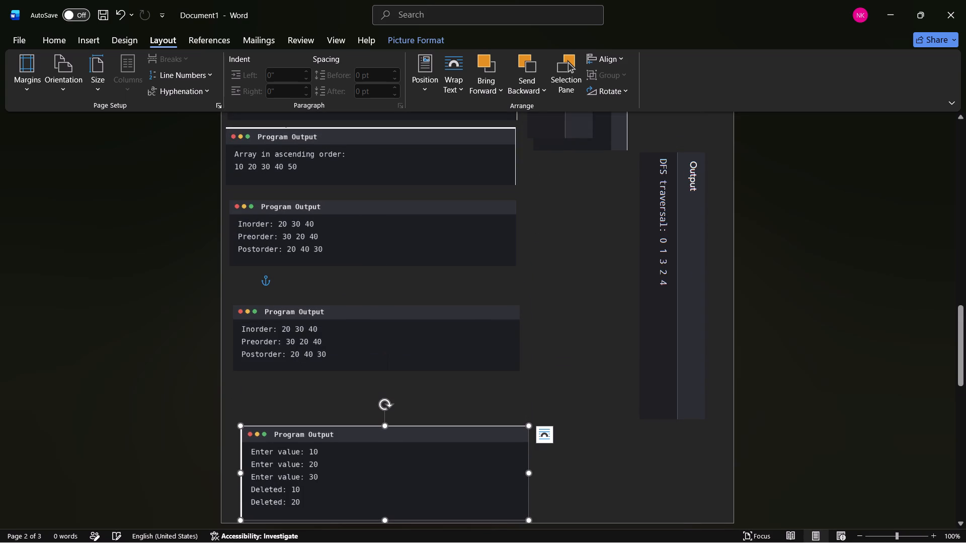
{"action": "left_click_drag", "start_coordinate": [324, 353], "coordinate": [323, 328]}
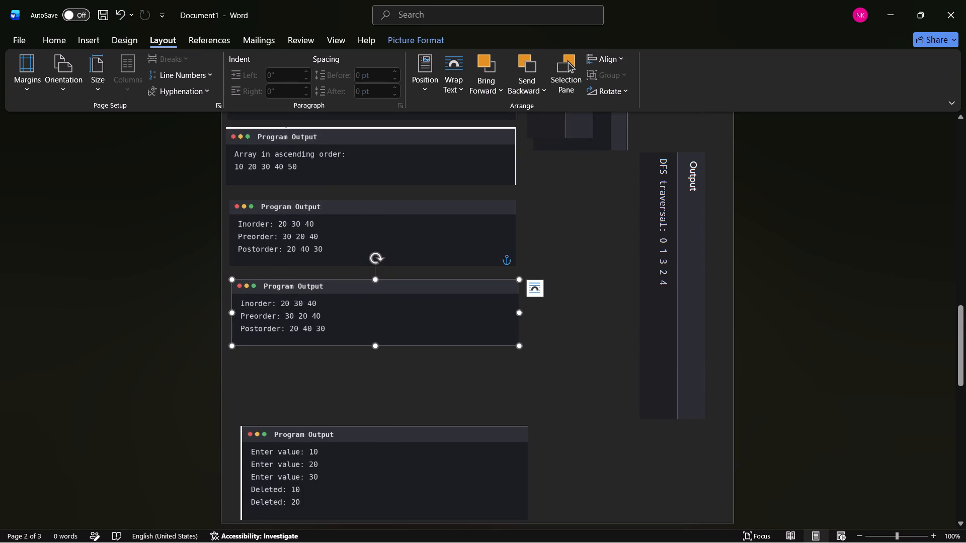
{"action": "left_click_drag", "start_coordinate": [307, 443], "coordinate": [301, 374]}
Move the rotated "Enter value" output off the upper rotated DFS output to the right edge of page 2.
{"action": "scroll", "coordinate": [301, 374], "scroll_direction": "up", "scroll_amount": 1}
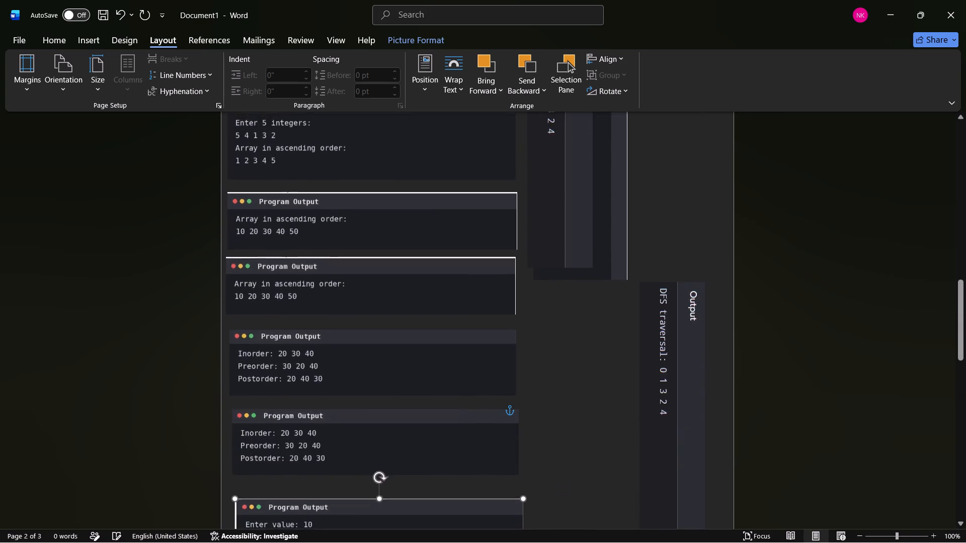
{"action": "scroll", "coordinate": [301, 374], "scroll_direction": "up", "scroll_amount": 2}
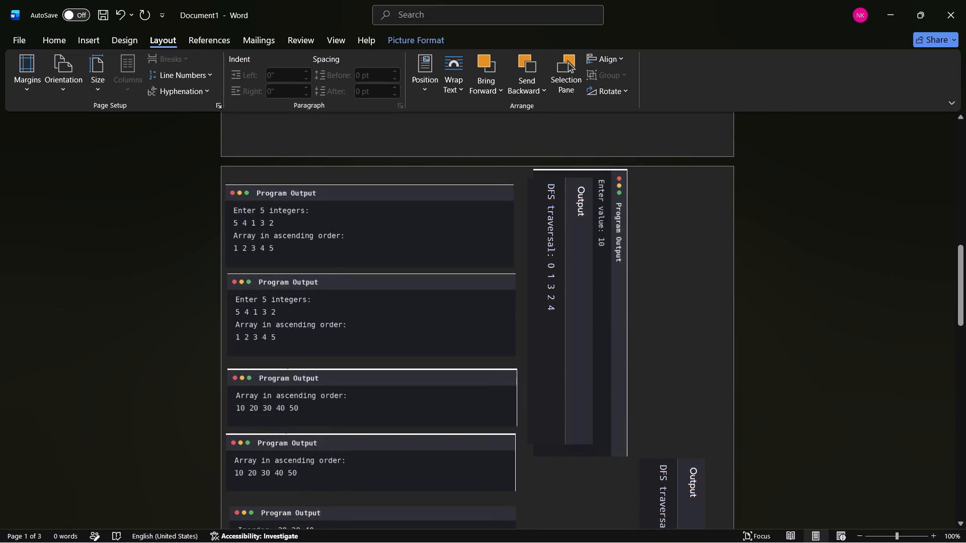
{"action": "left_click_drag", "start_coordinate": [611, 284], "coordinate": [701, 296]}
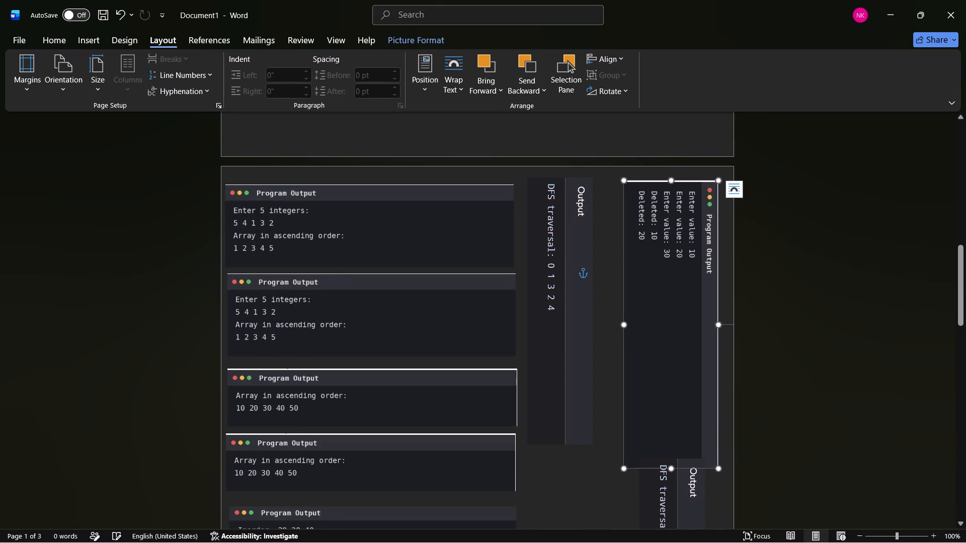
{"action": "scroll", "coordinate": [585, 300], "scroll_direction": "down", "scroll_amount": 1}
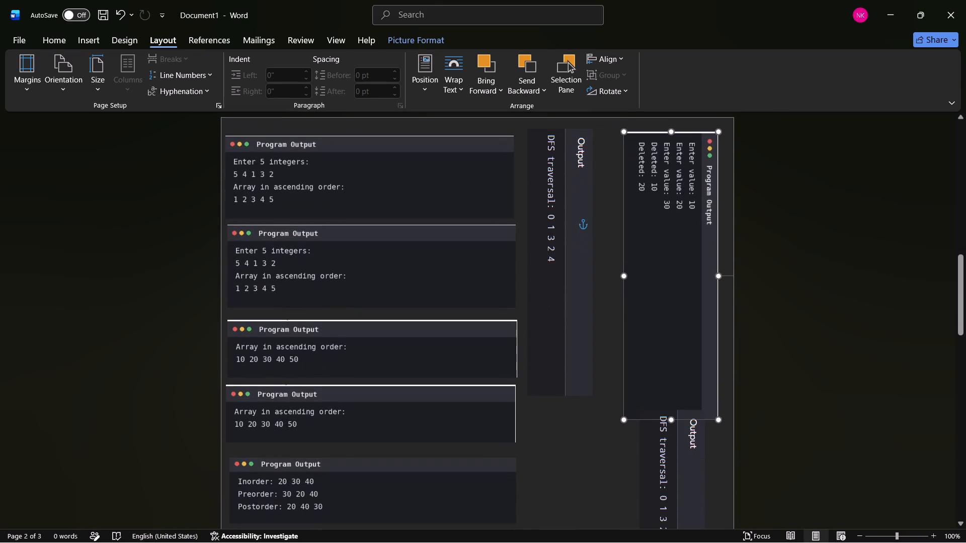
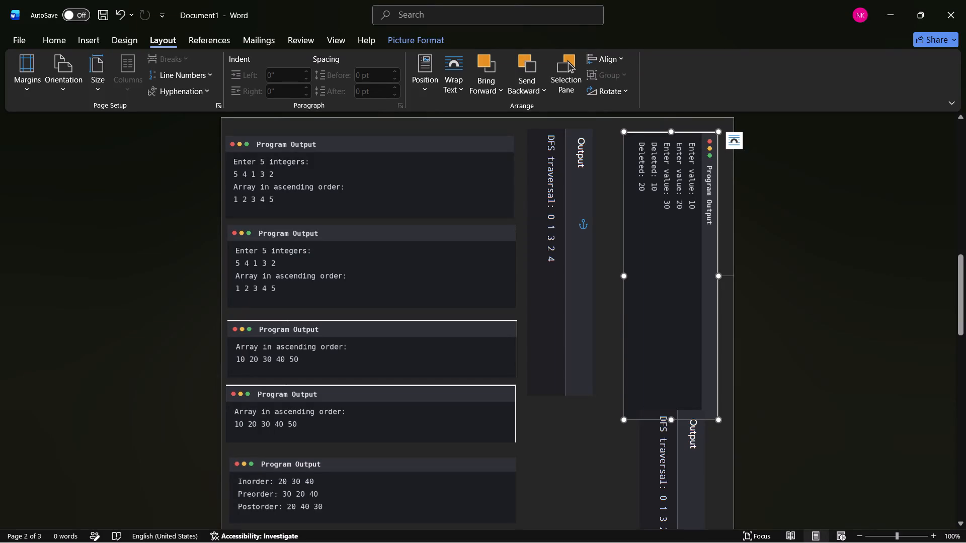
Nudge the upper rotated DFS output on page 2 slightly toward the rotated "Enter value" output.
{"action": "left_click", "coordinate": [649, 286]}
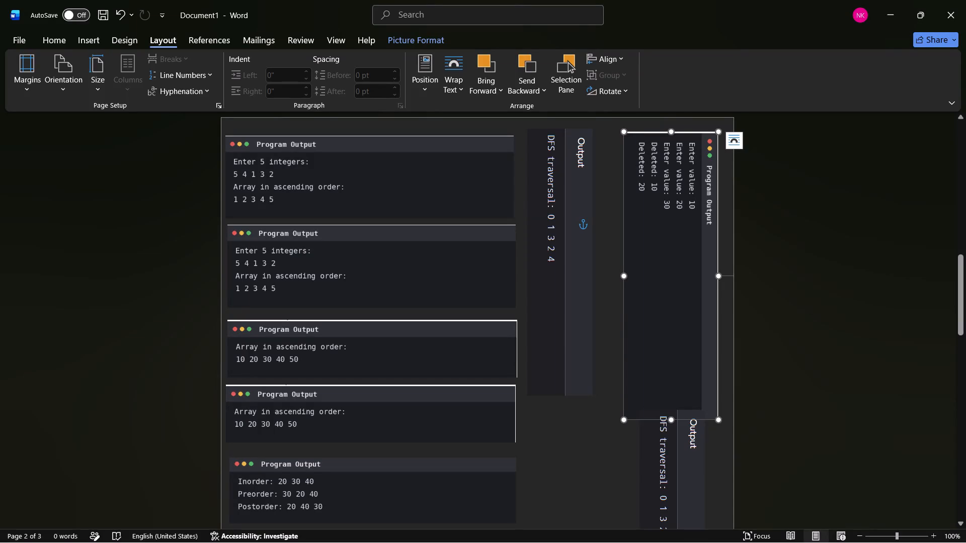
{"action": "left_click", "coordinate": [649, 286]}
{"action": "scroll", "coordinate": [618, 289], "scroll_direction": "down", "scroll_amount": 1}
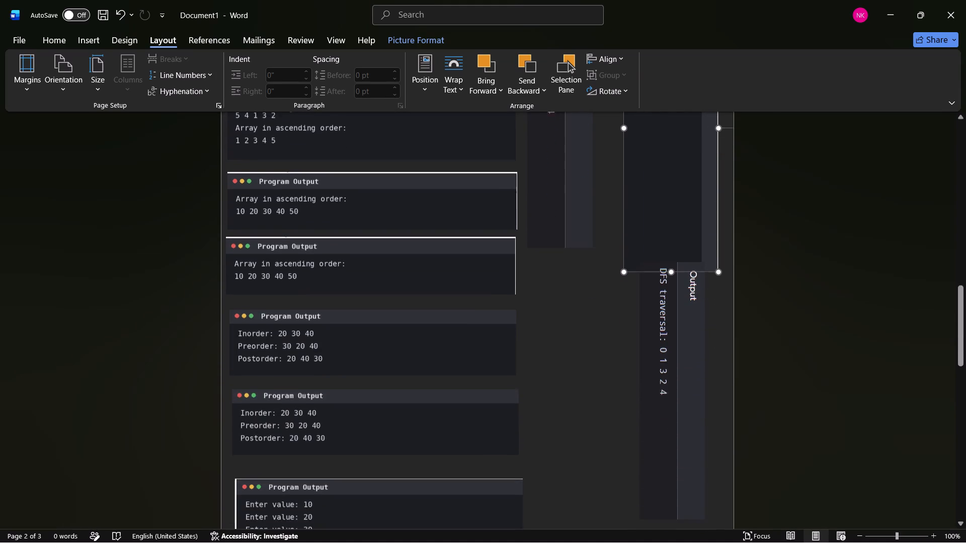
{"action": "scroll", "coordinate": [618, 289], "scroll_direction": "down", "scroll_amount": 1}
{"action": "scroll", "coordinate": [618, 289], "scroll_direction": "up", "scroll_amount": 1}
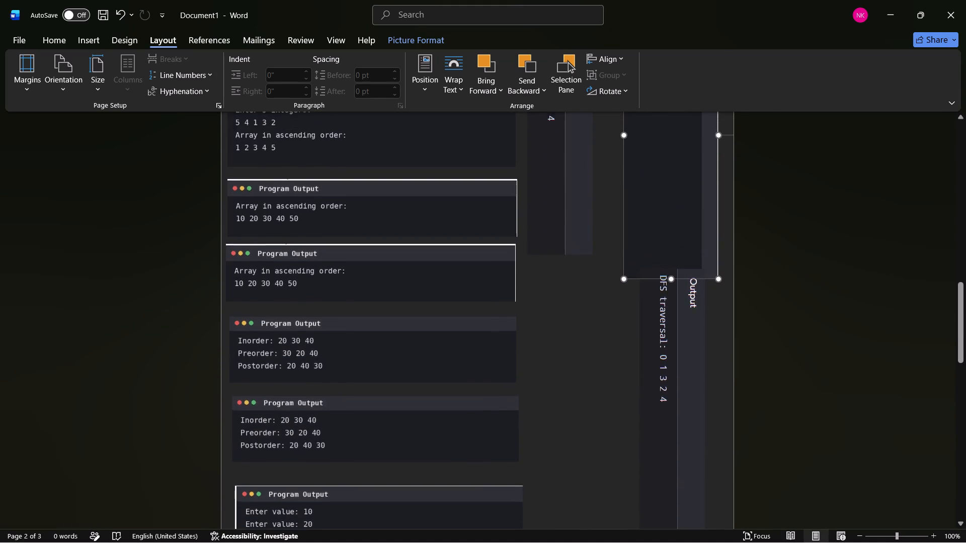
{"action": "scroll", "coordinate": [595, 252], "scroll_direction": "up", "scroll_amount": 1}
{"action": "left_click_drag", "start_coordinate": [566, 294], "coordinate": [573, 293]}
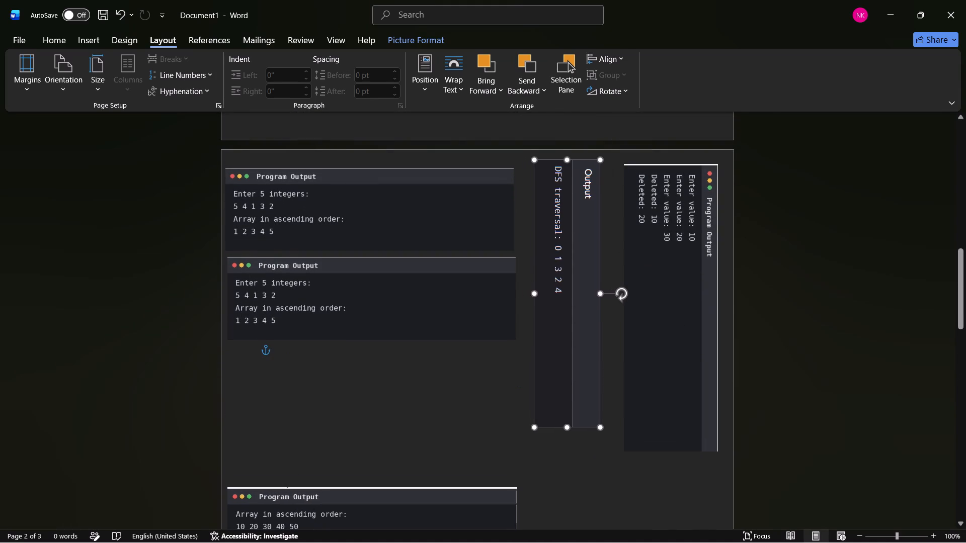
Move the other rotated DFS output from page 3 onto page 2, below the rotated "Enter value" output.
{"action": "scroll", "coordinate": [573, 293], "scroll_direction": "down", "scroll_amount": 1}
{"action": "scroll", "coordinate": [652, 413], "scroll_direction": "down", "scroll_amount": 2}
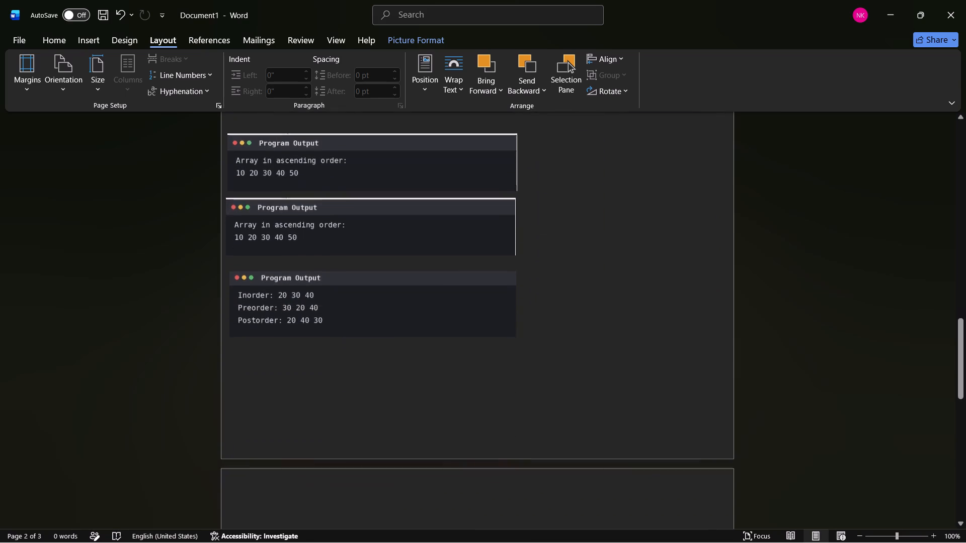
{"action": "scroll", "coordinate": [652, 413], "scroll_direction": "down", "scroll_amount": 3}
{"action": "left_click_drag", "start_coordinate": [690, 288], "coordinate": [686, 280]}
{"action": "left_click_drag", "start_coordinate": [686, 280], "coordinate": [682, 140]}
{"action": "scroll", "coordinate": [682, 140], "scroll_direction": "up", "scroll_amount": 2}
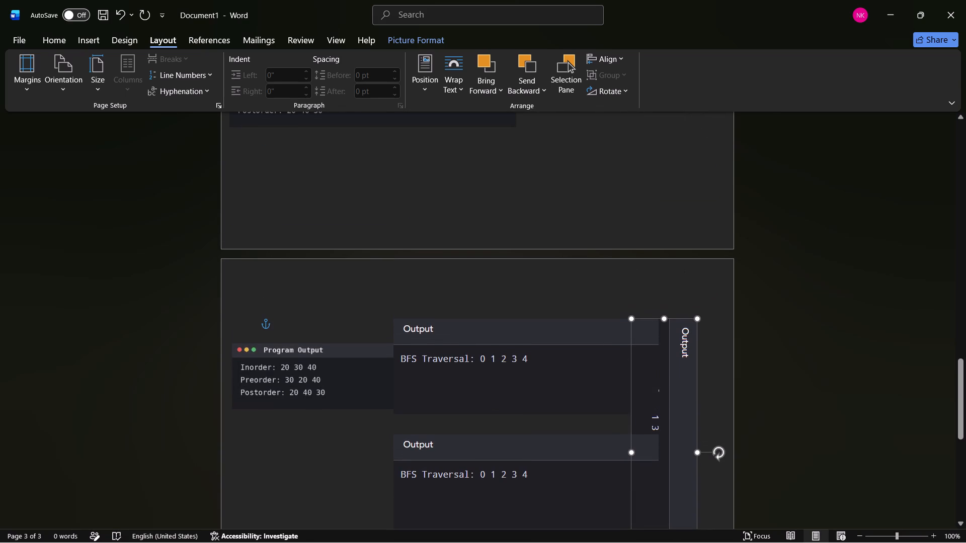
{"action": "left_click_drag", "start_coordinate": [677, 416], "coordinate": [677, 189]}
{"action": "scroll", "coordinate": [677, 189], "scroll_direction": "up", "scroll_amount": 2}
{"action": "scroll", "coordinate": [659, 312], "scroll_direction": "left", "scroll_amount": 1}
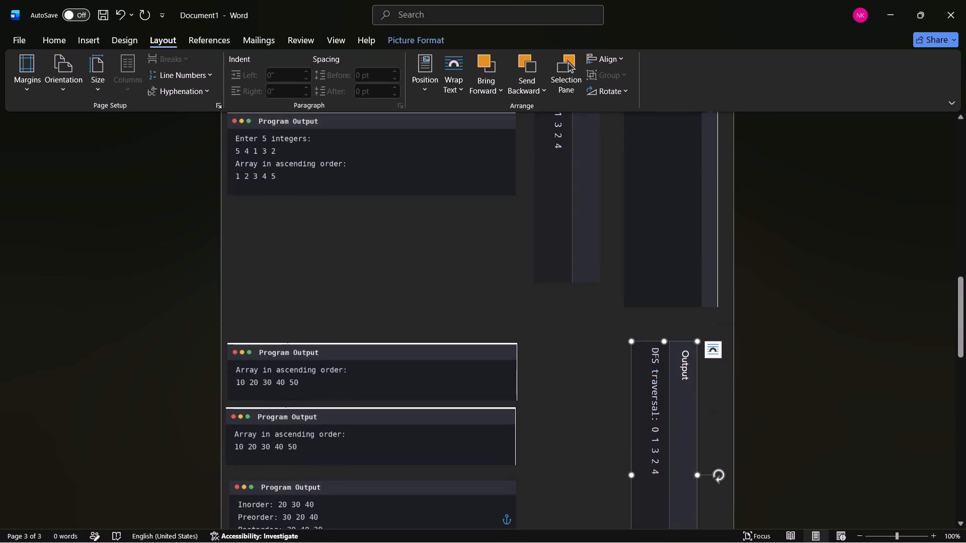
{"action": "scroll", "coordinate": [659, 312], "scroll_direction": "left", "scroll_amount": 1}
{"action": "left_click_drag", "start_coordinate": [456, 366], "coordinate": [449, 242]}
{"action": "scroll", "coordinate": [449, 242], "scroll_direction": "down", "scroll_amount": 1}
{"action": "left_click_drag", "start_coordinate": [418, 424], "coordinate": [416, 412]}
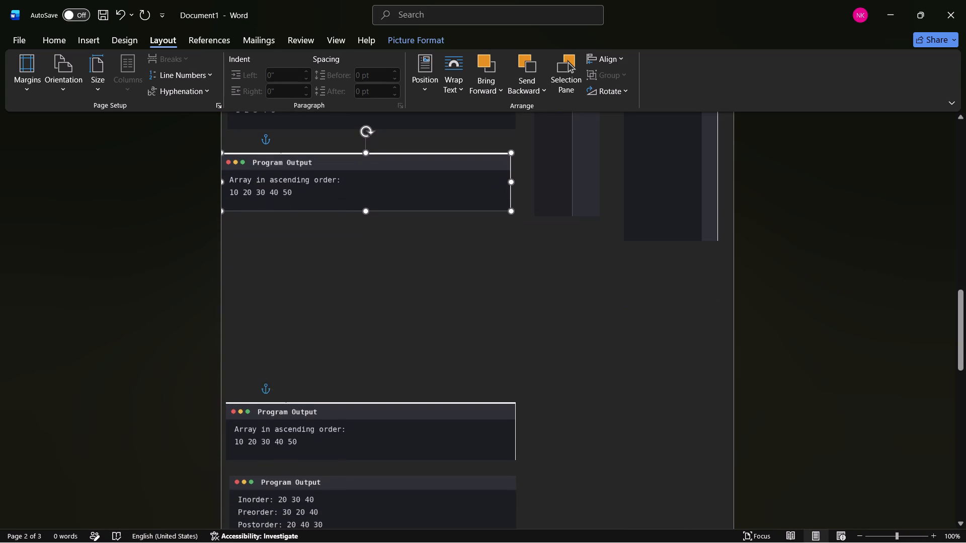
{"action": "left_click_drag", "start_coordinate": [416, 412], "coordinate": [406, 251]}
Stack both "Inorder" outputs beneath the array outputs on page 2, bringing the second one over from page 3.
{"action": "scroll", "coordinate": [392, 363], "scroll_direction": "down", "scroll_amount": 1}
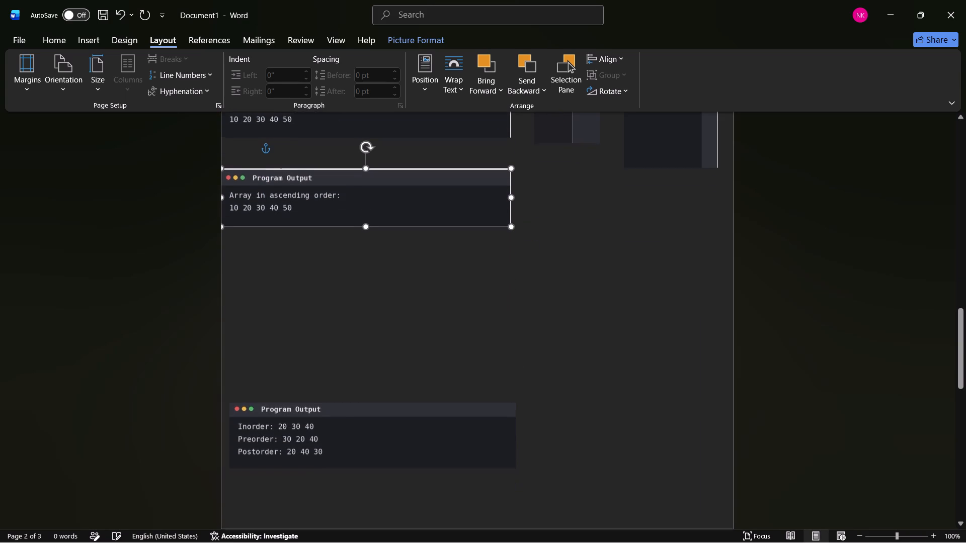
{"action": "left_click_drag", "start_coordinate": [374, 412], "coordinate": [363, 257]}
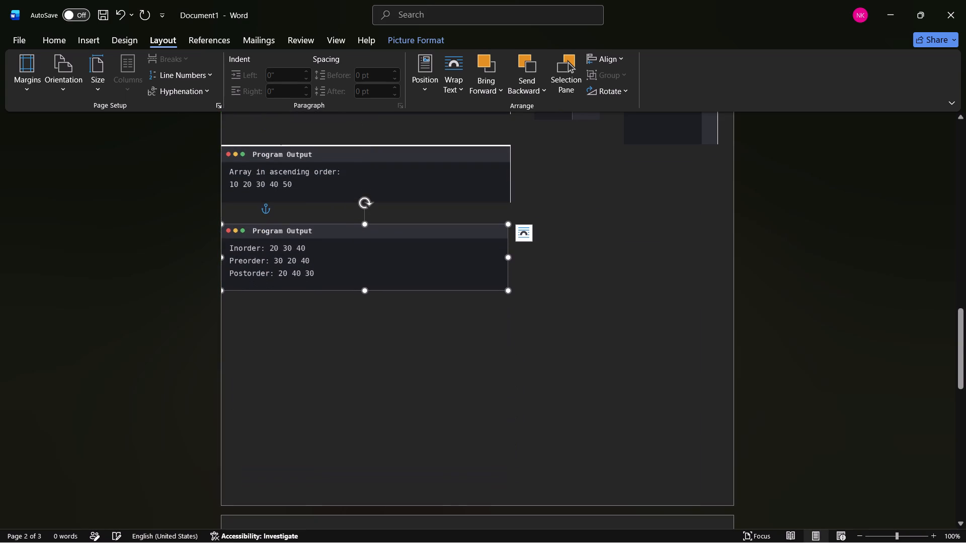
{"action": "scroll", "coordinate": [377, 361], "scroll_direction": "down", "scroll_amount": 1}
{"action": "left_click_drag", "start_coordinate": [325, 452], "coordinate": [342, 218]}
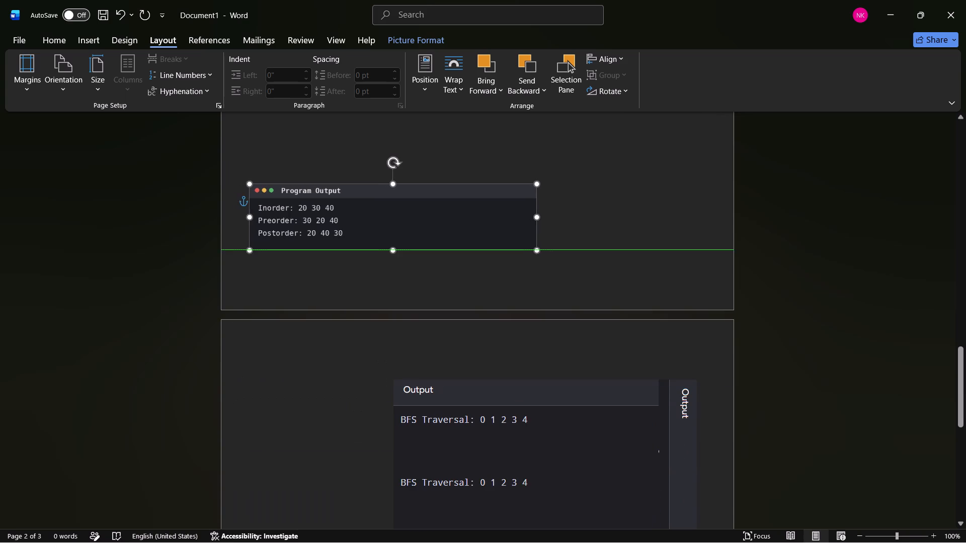
{"action": "left_click_drag", "start_coordinate": [342, 218], "coordinate": [342, 216]}
{"action": "scroll", "coordinate": [342, 216], "scroll_direction": "up", "scroll_amount": 1}
{"action": "left_click_drag", "start_coordinate": [335, 438], "coordinate": [320, 380]}
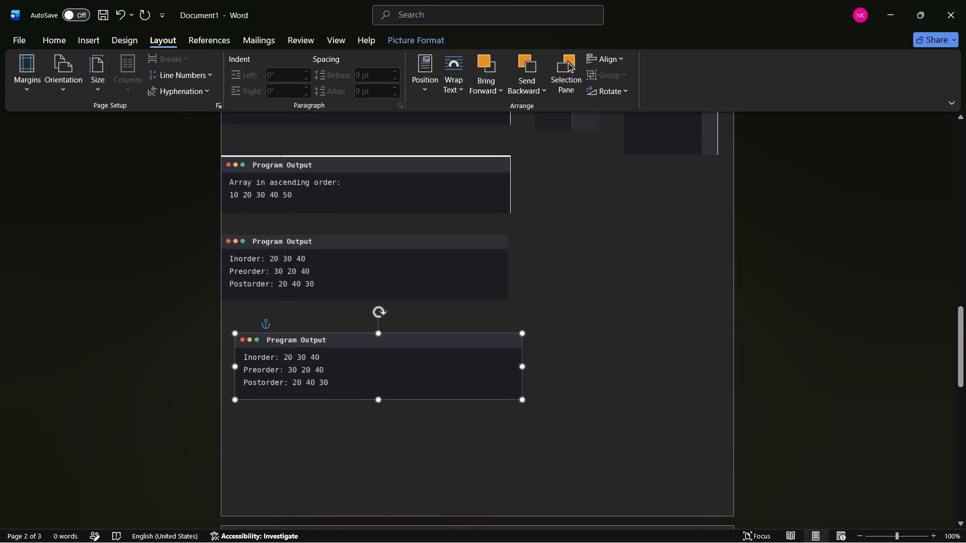
{"action": "left_click_drag", "start_coordinate": [320, 380], "coordinate": [311, 370]}
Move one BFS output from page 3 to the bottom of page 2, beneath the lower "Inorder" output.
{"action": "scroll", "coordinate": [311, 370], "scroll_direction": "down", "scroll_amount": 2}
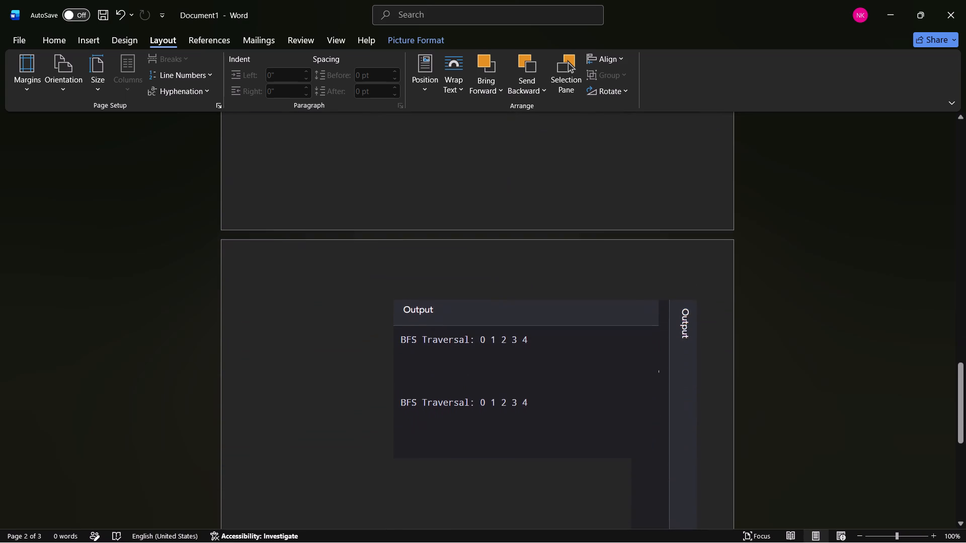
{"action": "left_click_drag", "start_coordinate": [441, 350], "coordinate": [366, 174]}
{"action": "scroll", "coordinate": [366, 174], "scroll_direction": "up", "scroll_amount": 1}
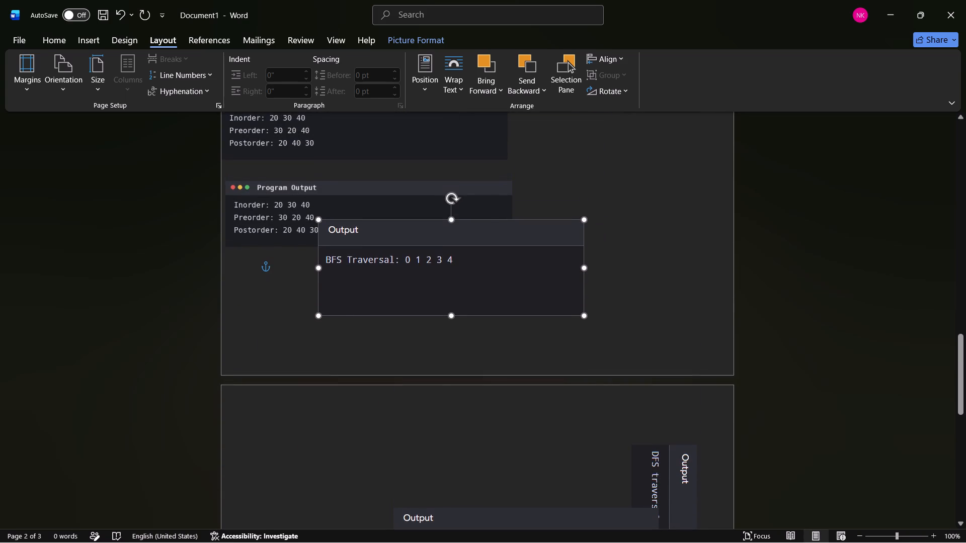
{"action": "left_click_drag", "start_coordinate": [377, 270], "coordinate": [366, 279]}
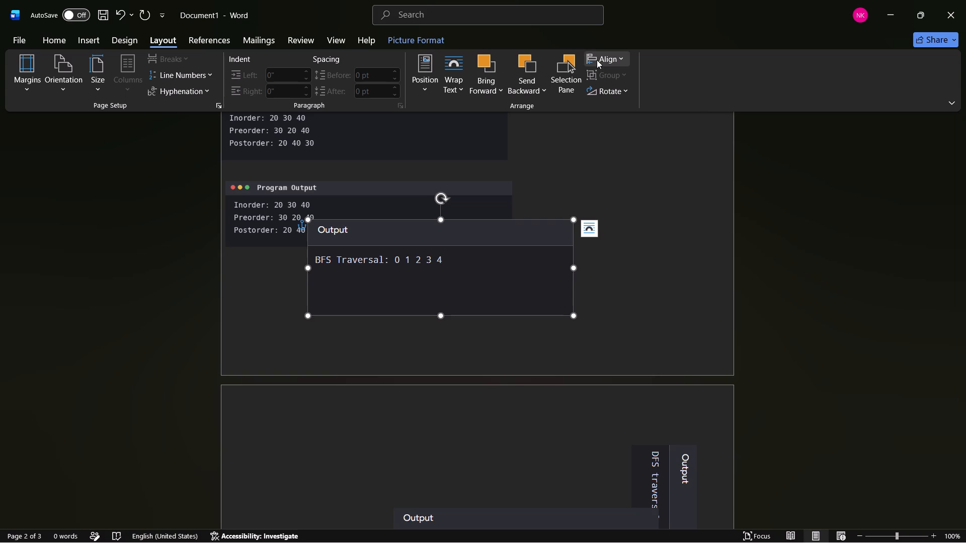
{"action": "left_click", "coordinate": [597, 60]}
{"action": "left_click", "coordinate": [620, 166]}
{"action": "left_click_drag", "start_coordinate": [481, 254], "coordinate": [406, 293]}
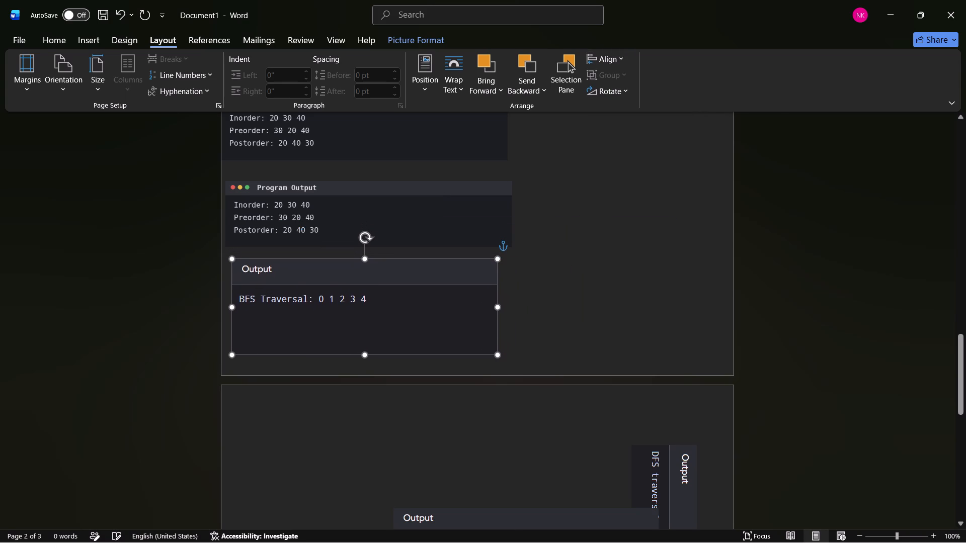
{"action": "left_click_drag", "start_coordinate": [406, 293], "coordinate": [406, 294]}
Place the horizontal "Enter value" output from page 3 directly beneath the lower "Inorder" output on page 2, moving the BFS output there back to page 3.
{"action": "scroll", "coordinate": [508, 353], "scroll_direction": "down", "scroll_amount": 2}
{"action": "scroll", "coordinate": [521, 312], "scroll_direction": "down", "scroll_amount": 1}
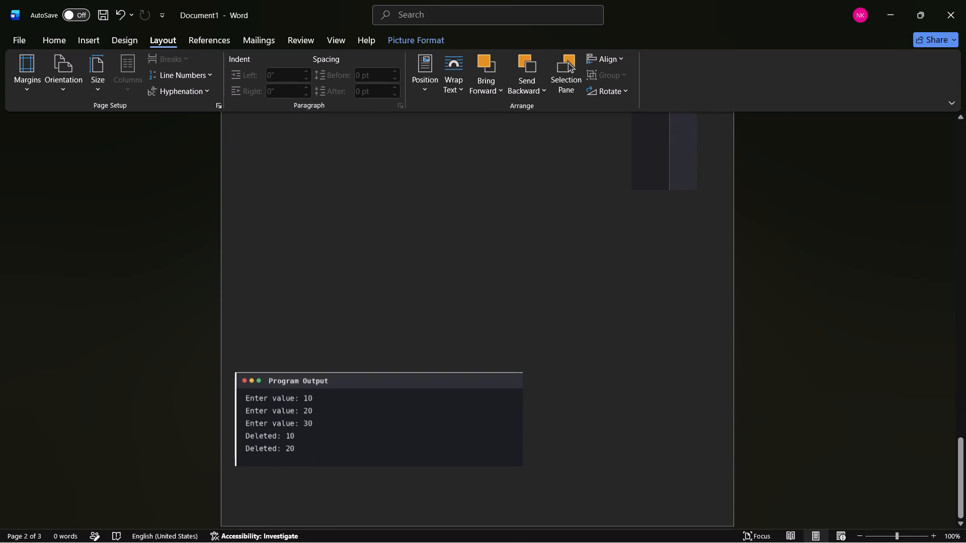
{"action": "scroll", "coordinate": [521, 312], "scroll_direction": "down", "scroll_amount": 2}
{"action": "left_click_drag", "start_coordinate": [411, 445], "coordinate": [405, 185]}
{"action": "scroll", "coordinate": [405, 185], "scroll_direction": "up", "scroll_amount": 2}
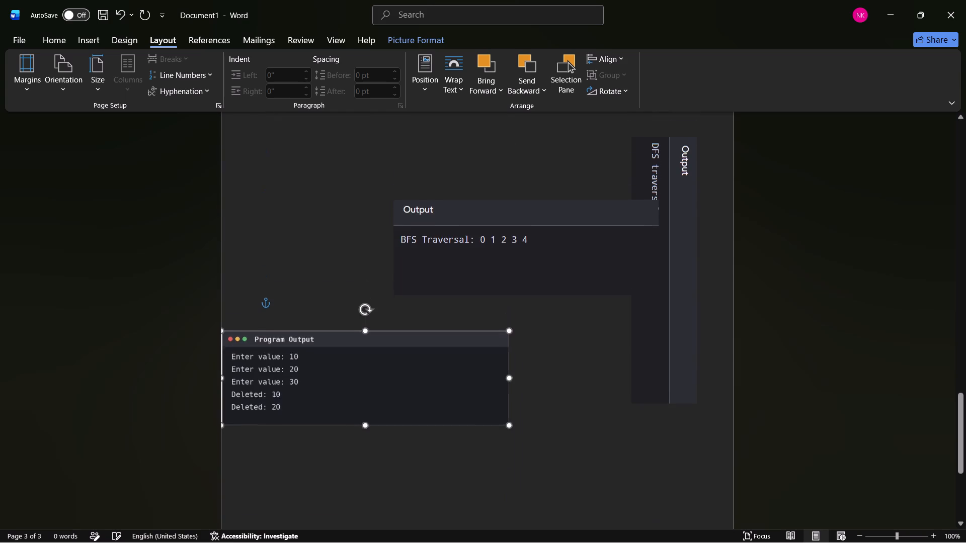
{"action": "left_click_drag", "start_coordinate": [365, 380], "coordinate": [380, 182]}
{"action": "scroll", "coordinate": [380, 182], "scroll_direction": "up", "scroll_amount": 2}
{"action": "left_click_drag", "start_coordinate": [364, 217], "coordinate": [457, 400]}
{"action": "left_click_drag", "start_coordinate": [291, 393], "coordinate": [302, 233]}
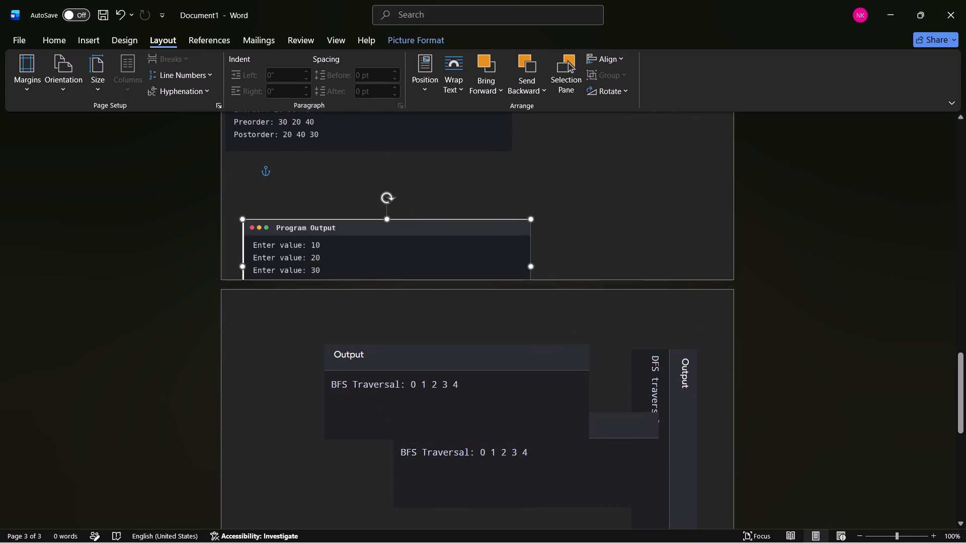
{"action": "left_click_drag", "start_coordinate": [302, 233], "coordinate": [284, 204]}
{"action": "scroll", "coordinate": [284, 204], "scroll_direction": "up", "scroll_amount": 2}
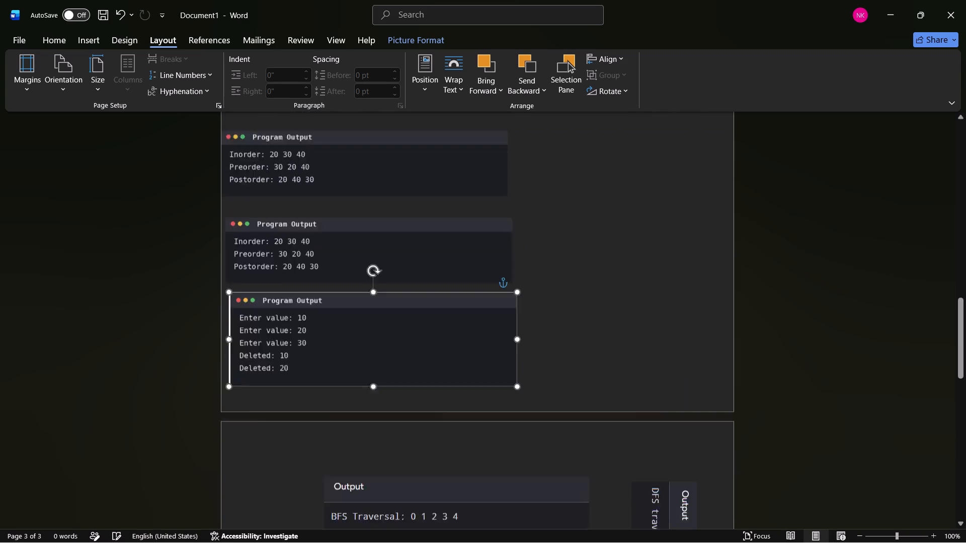
Move the upper rotated DFS output from page 2 to page 1, between the two rotated Experiment 16 outputs.
{"action": "scroll", "coordinate": [284, 204], "scroll_direction": "up", "scroll_amount": 5}
{"action": "scroll", "coordinate": [284, 204], "scroll_direction": "down", "scroll_amount": 1}
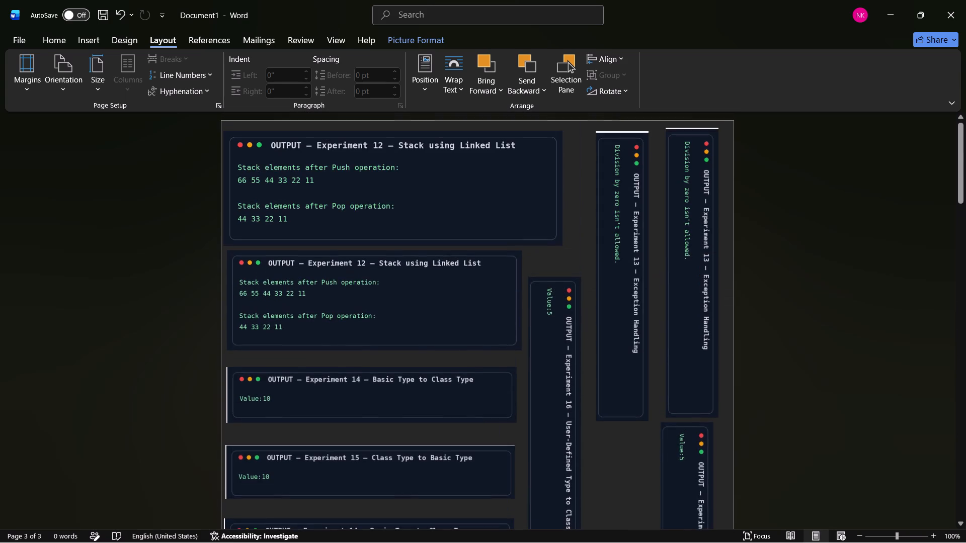
{"action": "scroll", "coordinate": [284, 204], "scroll_direction": "down", "scroll_amount": 1}
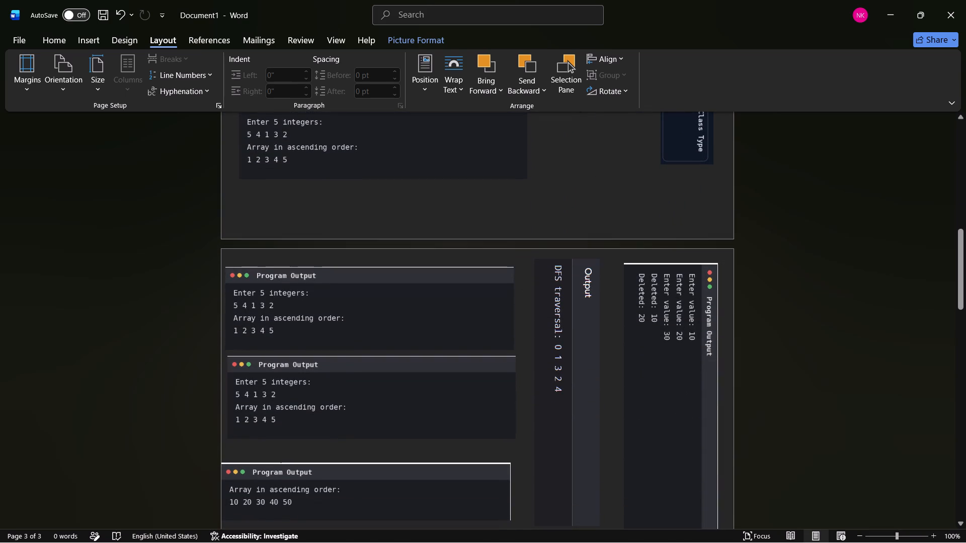
{"action": "left_click_drag", "start_coordinate": [565, 319], "coordinate": [585, 143]}
{"action": "scroll", "coordinate": [585, 143], "scroll_direction": "up", "scroll_amount": 1}
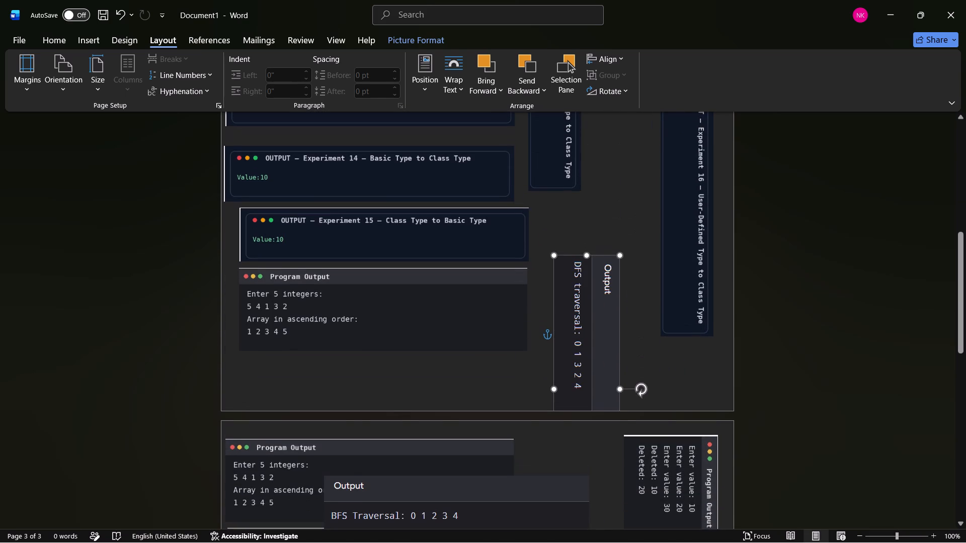
{"action": "left_click_drag", "start_coordinate": [584, 327], "coordinate": [623, 178]}
{"action": "scroll", "coordinate": [623, 178], "scroll_direction": "up", "scroll_amount": 1}
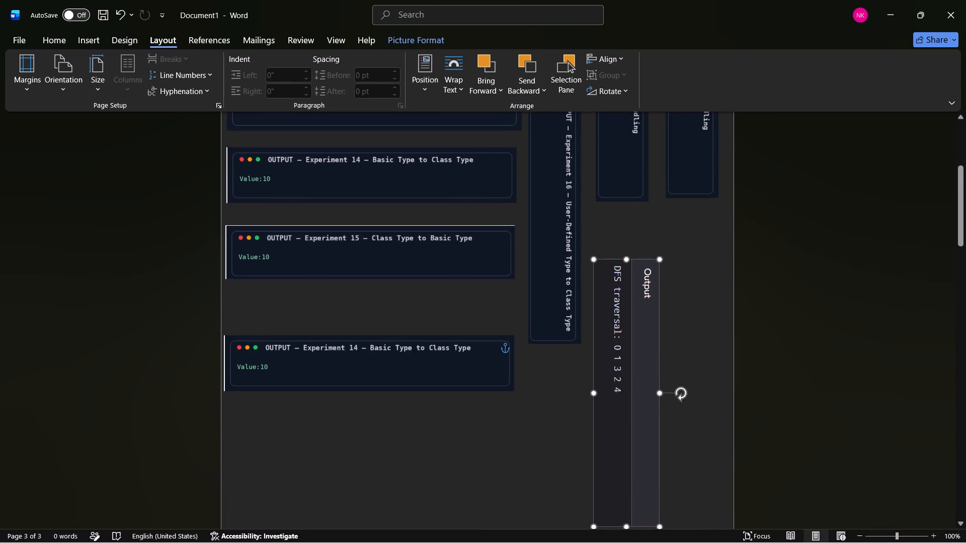
{"action": "left_click_drag", "start_coordinate": [619, 273], "coordinate": [612, 251]}
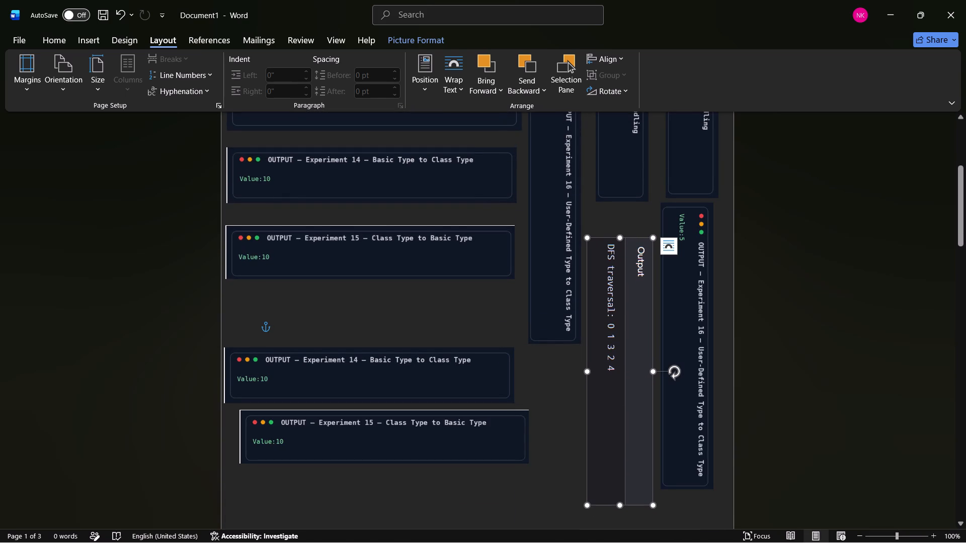
Move the lower Experiment 14 output up on page 1, directly beneath the upper Experiment 15 output.
{"action": "left_click_drag", "start_coordinate": [417, 373], "coordinate": [417, 313]}
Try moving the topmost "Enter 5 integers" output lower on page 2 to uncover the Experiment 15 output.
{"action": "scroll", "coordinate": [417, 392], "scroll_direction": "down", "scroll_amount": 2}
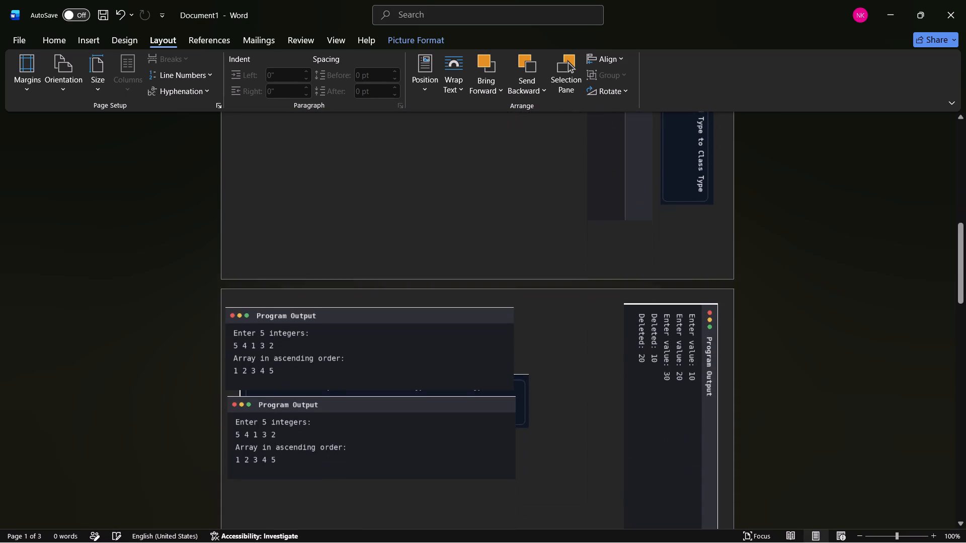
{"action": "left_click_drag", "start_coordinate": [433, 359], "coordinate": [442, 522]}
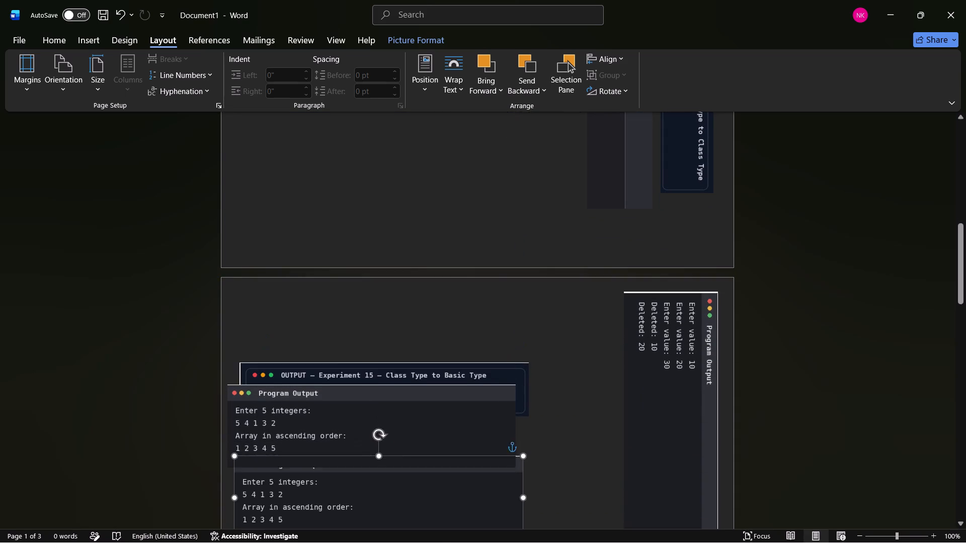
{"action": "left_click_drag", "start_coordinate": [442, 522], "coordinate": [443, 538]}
Move the covered Experiment 15 output from page 2 back to page 1, beneath the lower Experiment 14 output.
{"action": "left_click", "coordinate": [524, 374]}
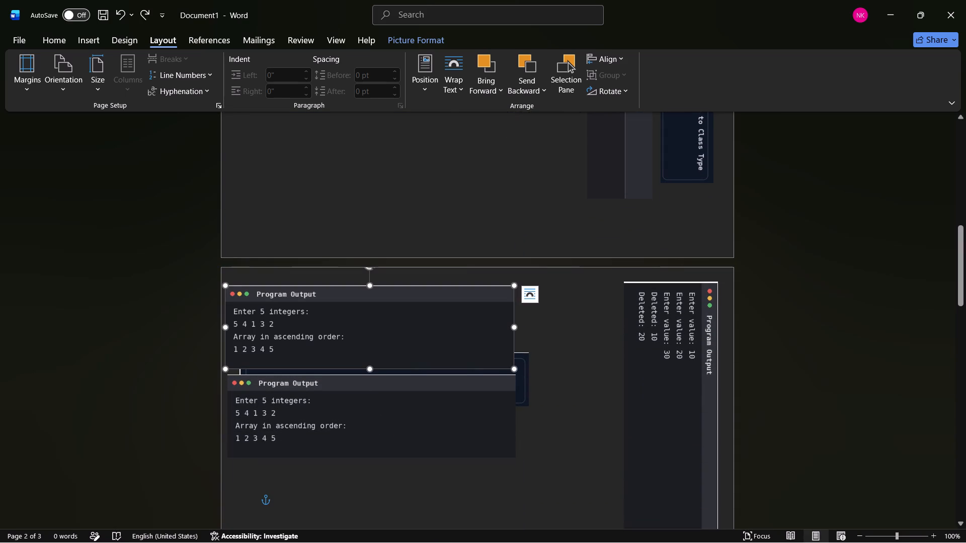
{"action": "left_click_drag", "start_coordinate": [524, 374], "coordinate": [487, 172]}
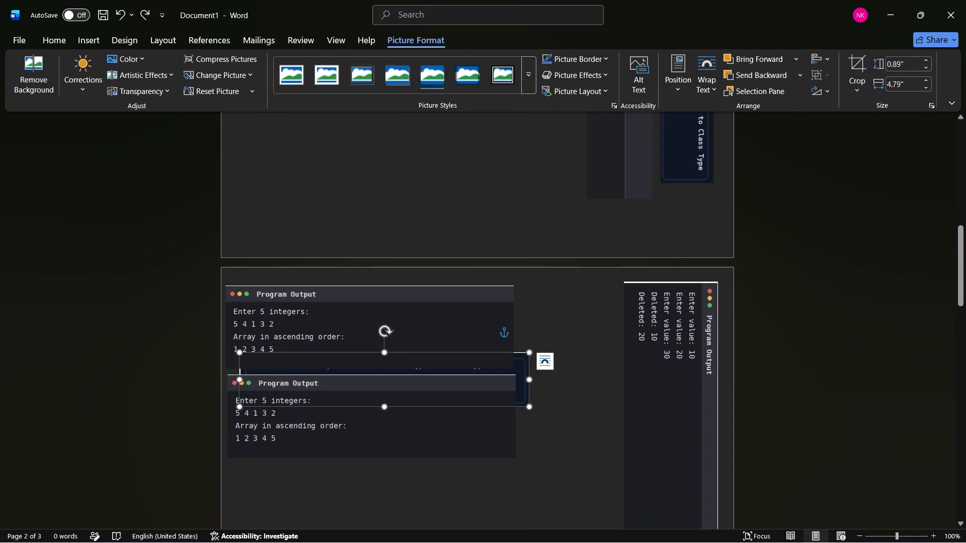
{"action": "left_click_drag", "start_coordinate": [524, 371], "coordinate": [501, 222]}
{"action": "scroll", "coordinate": [501, 222], "scroll_direction": "up", "scroll_amount": 1}
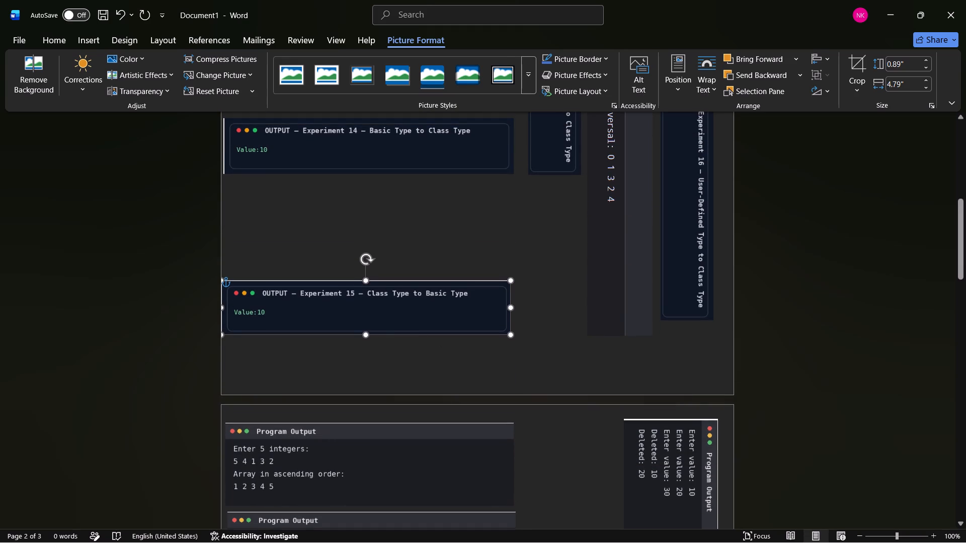
{"action": "left_click_drag", "start_coordinate": [437, 295], "coordinate": [441, 212]}
{"action": "scroll", "coordinate": [441, 212], "scroll_direction": "up", "scroll_amount": 2}
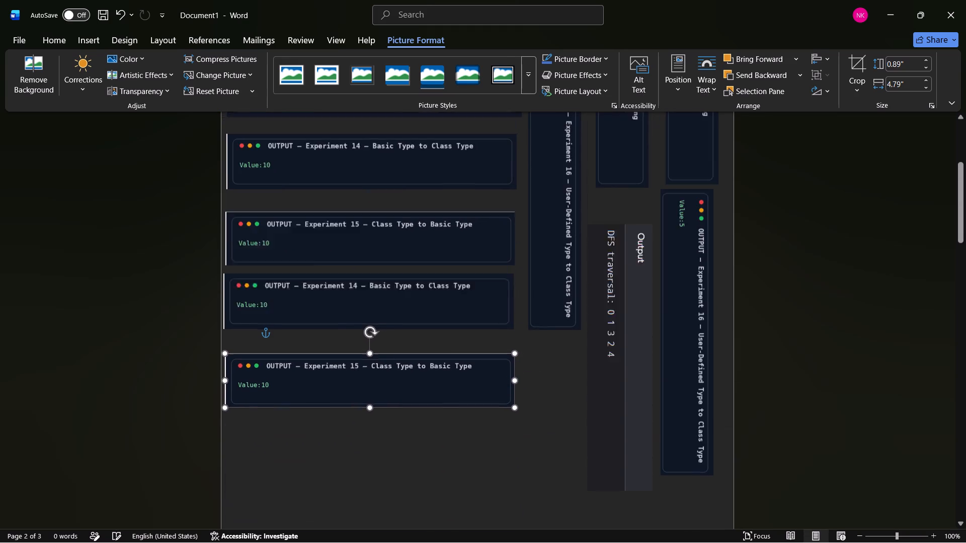
Move the topmost "Enter 5 integers" output from page 2 to page 1, beneath the lower Experiment 15 output.
{"action": "scroll", "coordinate": [441, 212], "scroll_direction": "down", "scroll_amount": 3}
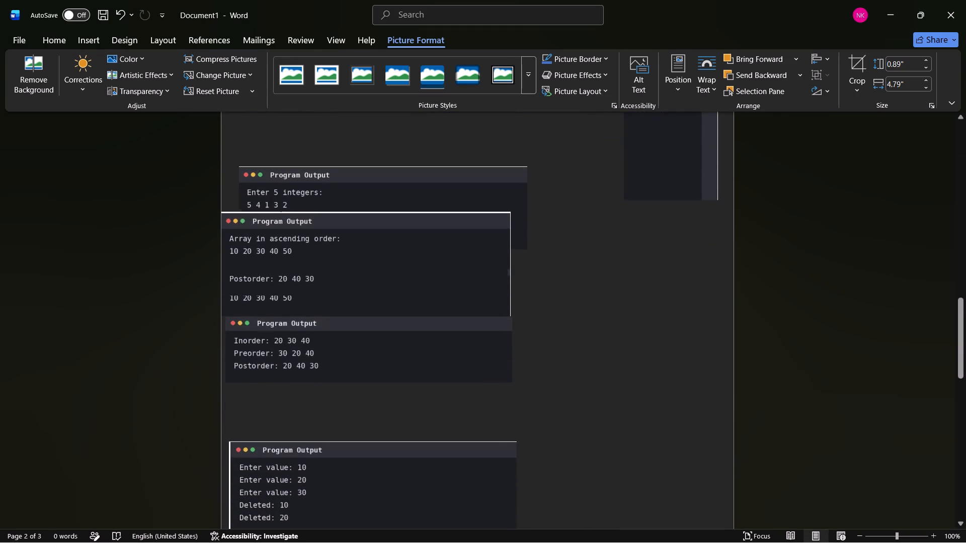
{"action": "scroll", "coordinate": [437, 215], "scroll_direction": "up", "scroll_amount": 2}
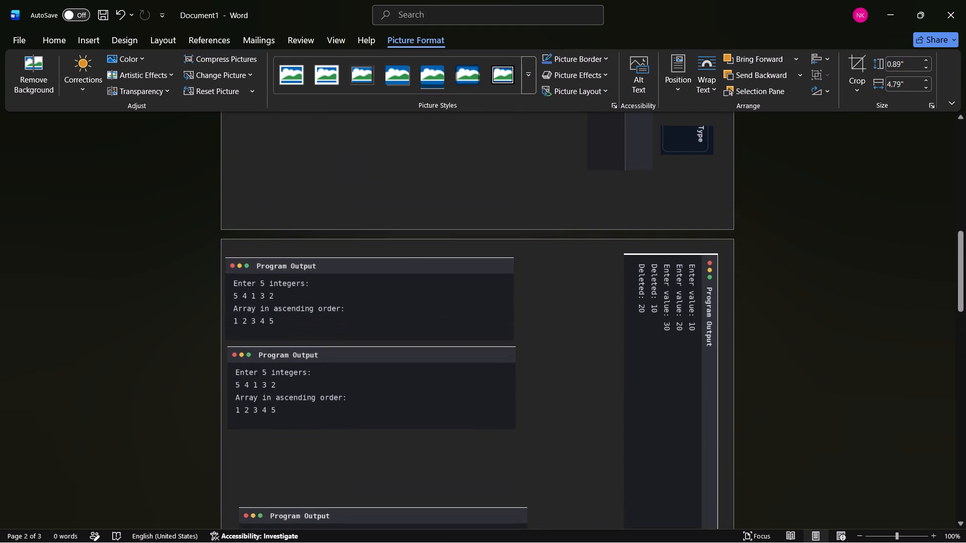
{"action": "left_click_drag", "start_coordinate": [397, 283], "coordinate": [399, 136]}
{"action": "scroll", "coordinate": [399, 136], "scroll_direction": "up", "scroll_amount": 1}
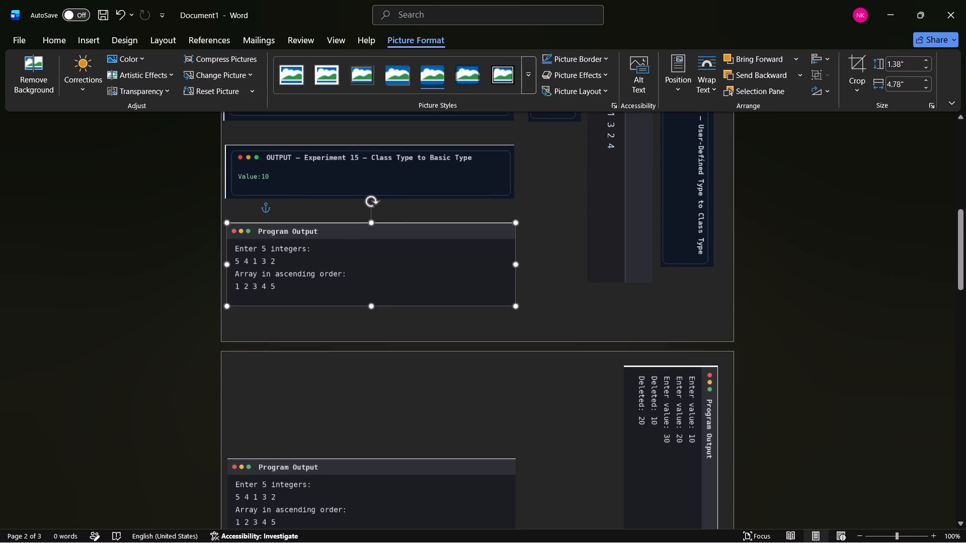
Stack the other two "Enter 5 integers" outputs one beneath the other at the top of page 2.
{"action": "scroll", "coordinate": [362, 466], "scroll_direction": "down", "scroll_amount": 1}
{"action": "left_click_drag", "start_coordinate": [364, 420], "coordinate": [371, 341]}
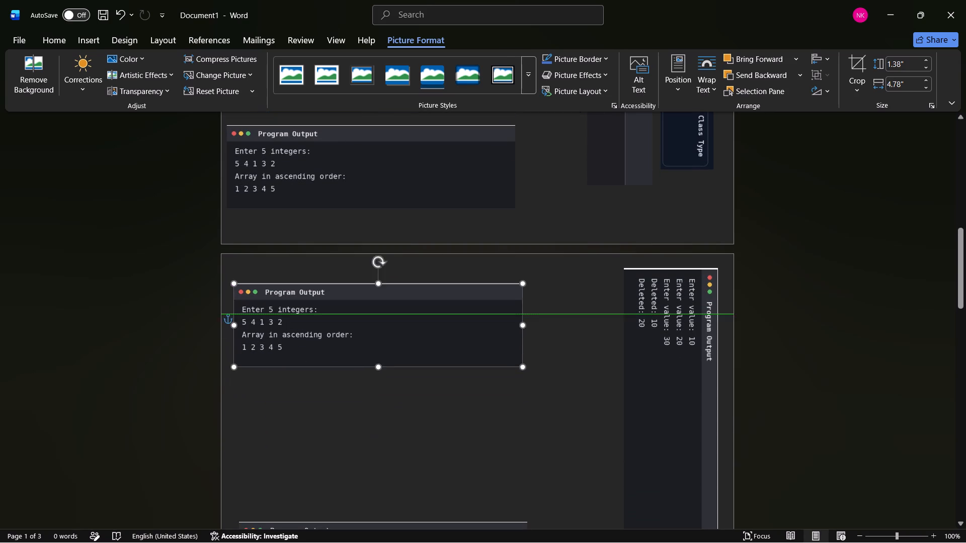
{"action": "left_click_drag", "start_coordinate": [371, 341], "coordinate": [363, 333]}
{"action": "scroll", "coordinate": [363, 333], "scroll_direction": "down", "scroll_amount": 1}
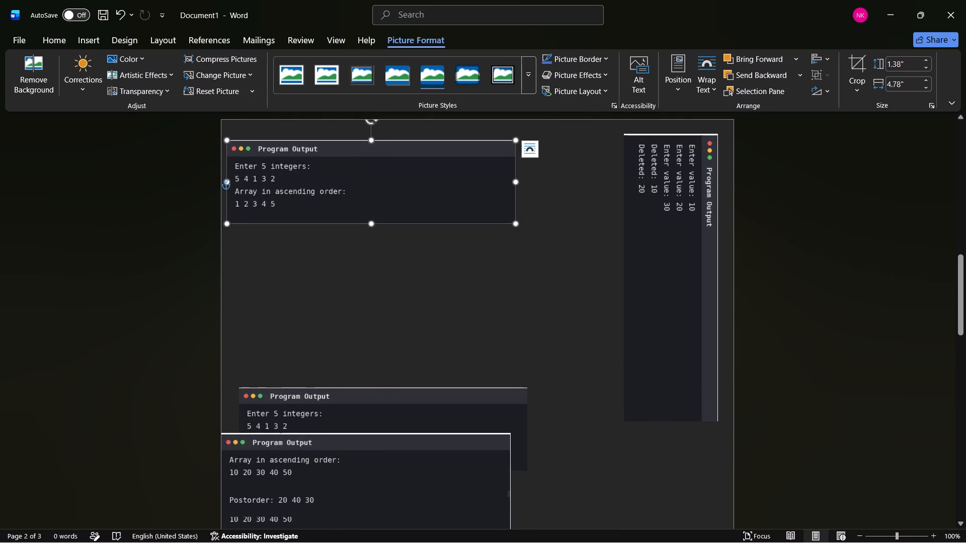
{"action": "left_click_drag", "start_coordinate": [343, 405], "coordinate": [334, 264]}
{"action": "scroll", "coordinate": [334, 264], "scroll_direction": "down", "scroll_amount": 1}
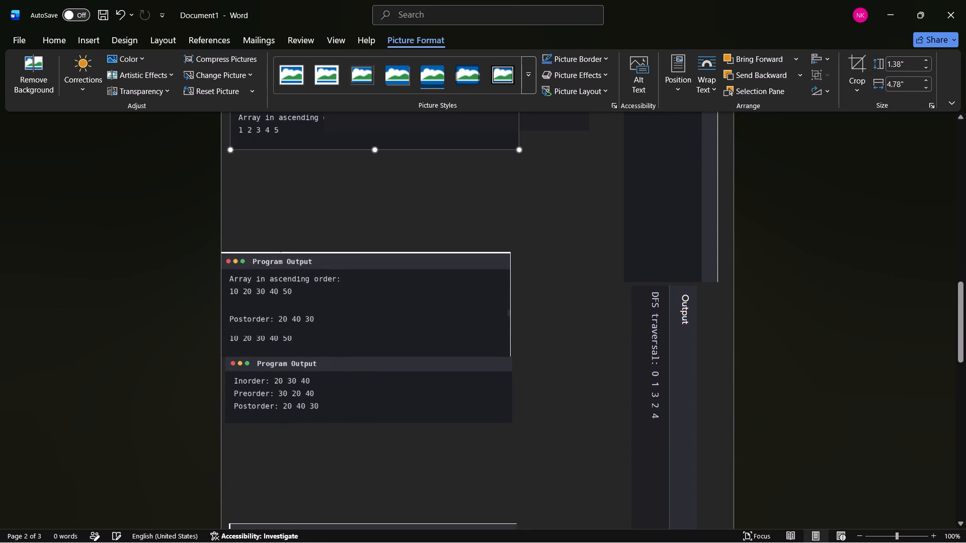
{"action": "left_click_drag", "start_coordinate": [325, 304], "coordinate": [333, 208]}
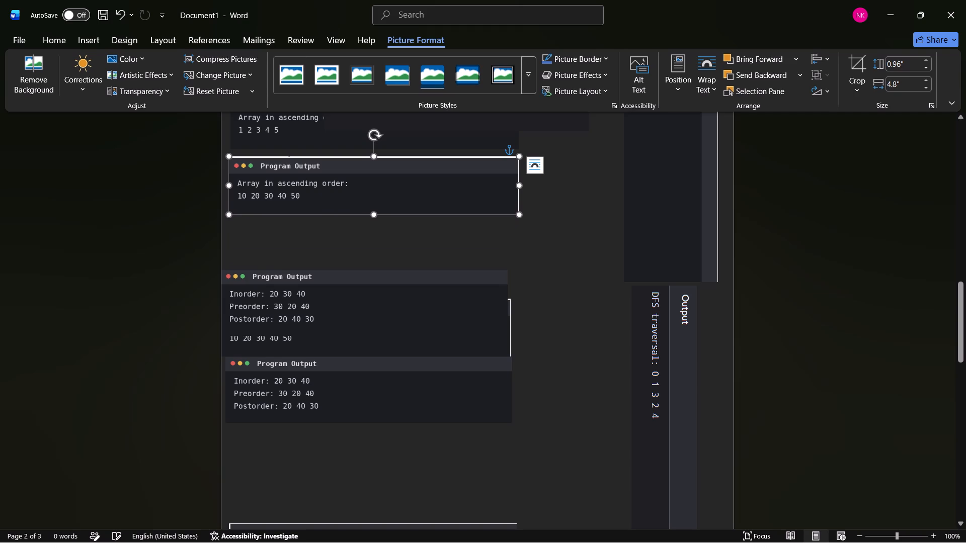
{"action": "left_click_drag", "start_coordinate": [315, 294], "coordinate": [356, 391]}
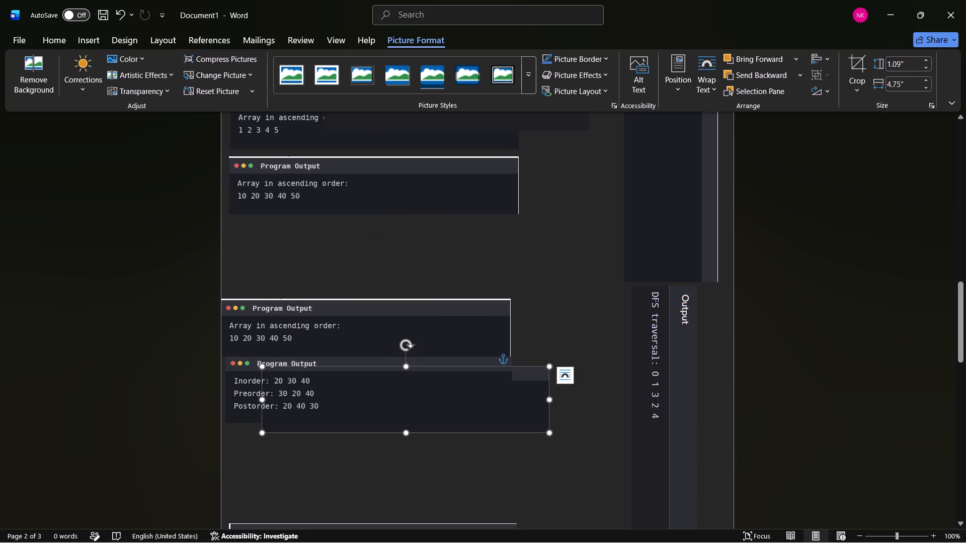
{"action": "left_click", "coordinate": [339, 338]}
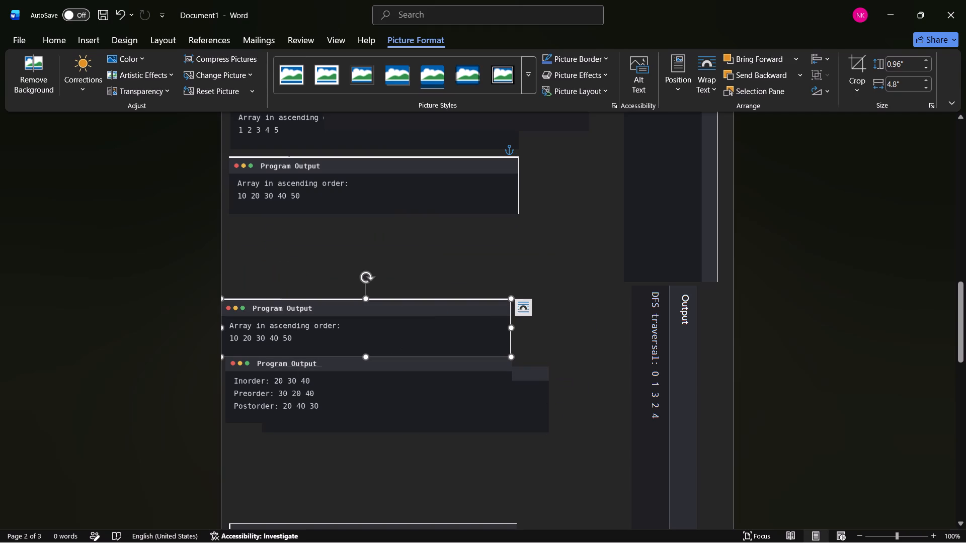
{"action": "left_click_drag", "start_coordinate": [339, 338], "coordinate": [386, 229]}
{"action": "left_click_drag", "start_coordinate": [344, 328], "coordinate": [377, 256]}
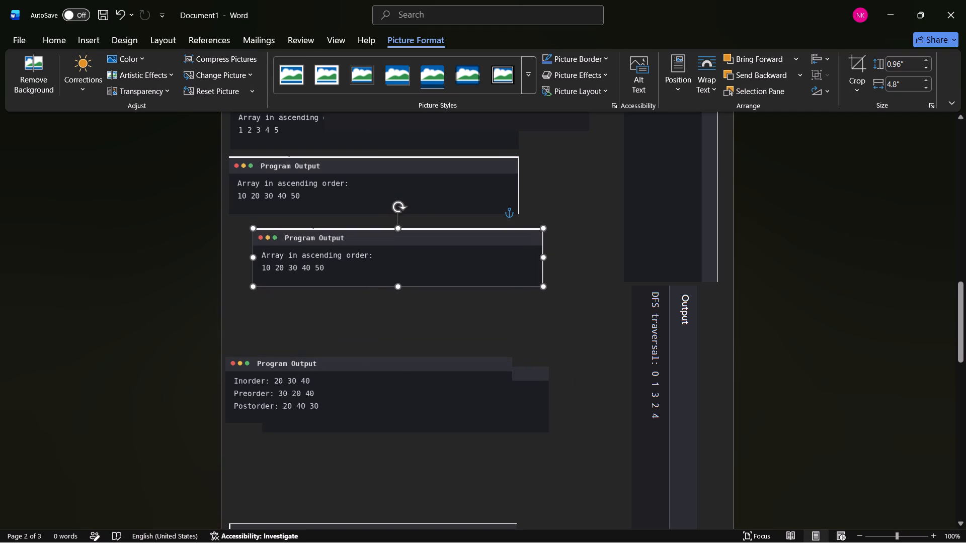
{"action": "left_click_drag", "start_coordinate": [377, 256], "coordinate": [351, 257]}
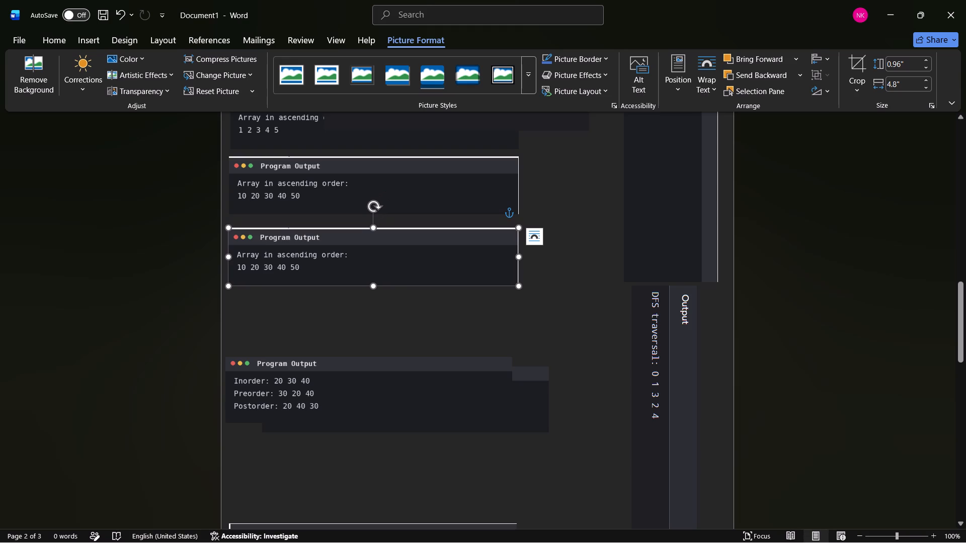
Separate the two overlapping Inorder/Preorder/Postorder outputs and stack them beneath the array outputs on page 2.
{"action": "left_click_drag", "start_coordinate": [327, 383], "coordinate": [336, 332]}
{"action": "left_click_drag", "start_coordinate": [366, 398], "coordinate": [337, 422]}
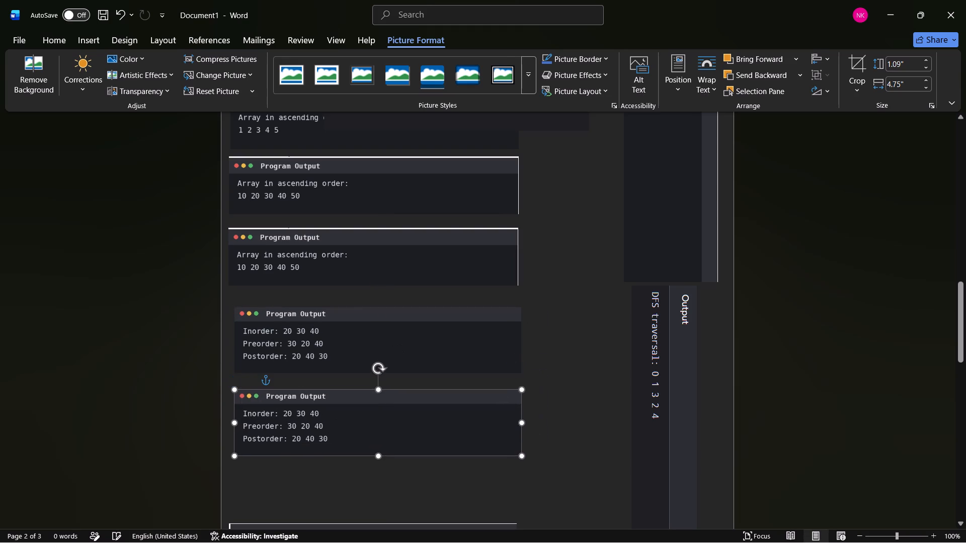
{"action": "left_click_drag", "start_coordinate": [337, 422], "coordinate": [341, 417]}
Move the horizontal queue output up, directly beneath the lower Inorder/Preorder/Postorder output.
{"action": "scroll", "coordinate": [341, 417], "scroll_direction": "down", "scroll_amount": 1}
{"action": "left_click_drag", "start_coordinate": [341, 395], "coordinate": [342, 338]}
Move the BFS output on page 2 off the "Enter 5 integers" output, lower and toward the rotated queue output.
{"action": "scroll", "coordinate": [342, 338], "scroll_direction": "up", "scroll_amount": 2}
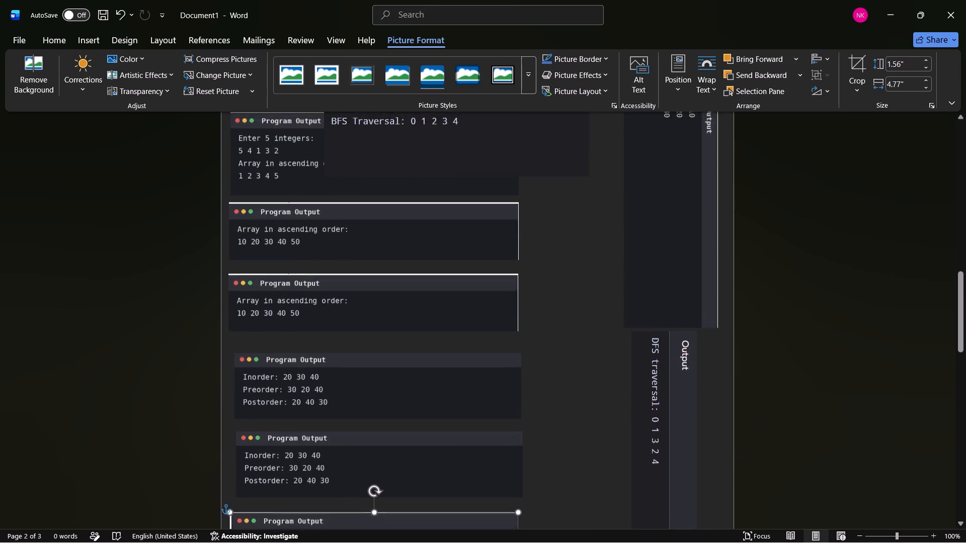
{"action": "scroll", "coordinate": [342, 338], "scroll_direction": "up", "scroll_amount": 1}
{"action": "left_click_drag", "start_coordinate": [413, 247], "coordinate": [532, 377]}
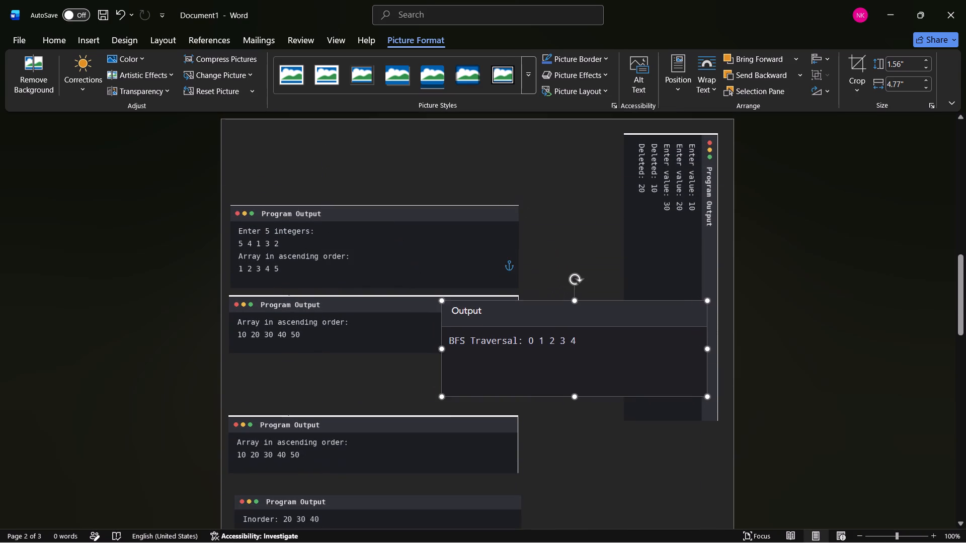
{"action": "left_click_drag", "start_coordinate": [532, 377], "coordinate": [530, 381]}
Move the "Enter 5 integers" output on page 2 up near the page's top, trying the Align Middle option on the way.
{"action": "left_click_drag", "start_coordinate": [409, 251], "coordinate": [399, 202]}
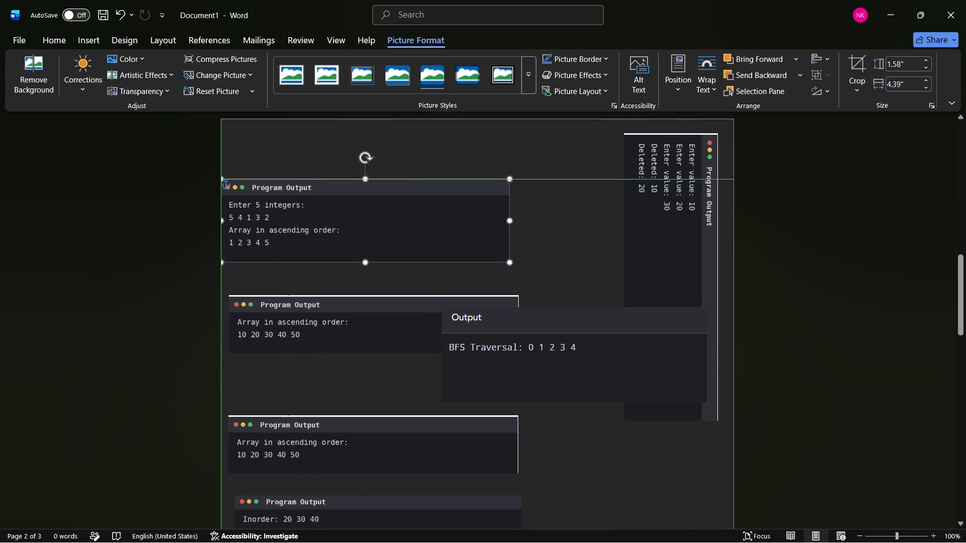
{"action": "left_click_drag", "start_coordinate": [399, 202], "coordinate": [399, 183]}
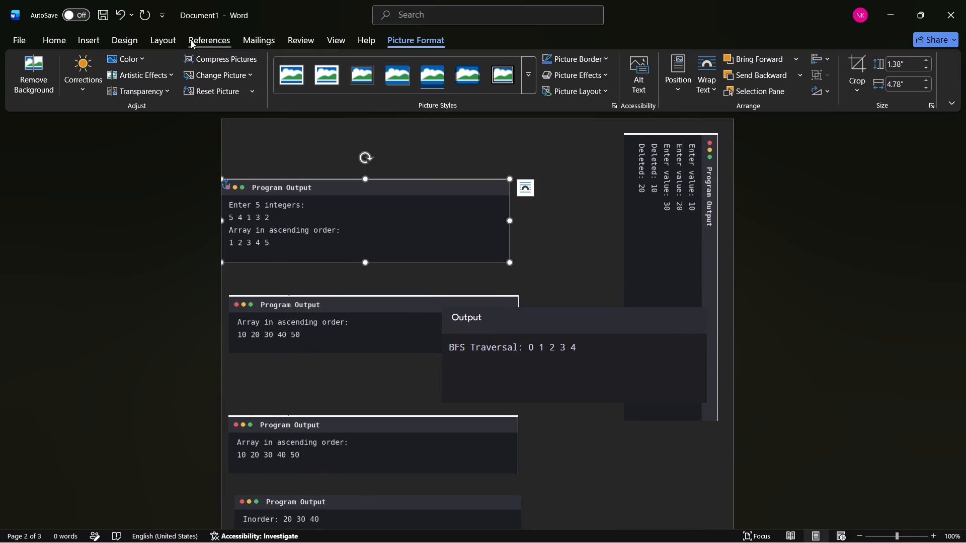
{"action": "left_click", "coordinate": [176, 37]}
{"action": "left_click", "coordinate": [595, 56]}
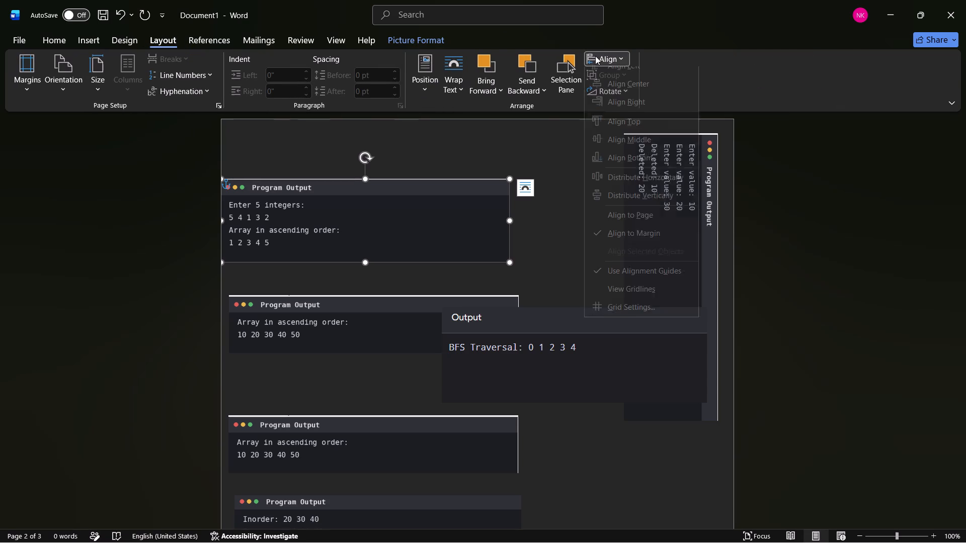
{"action": "left_click", "coordinate": [638, 137]}
{"action": "left_click_drag", "start_coordinate": [428, 233], "coordinate": [425, 183]}
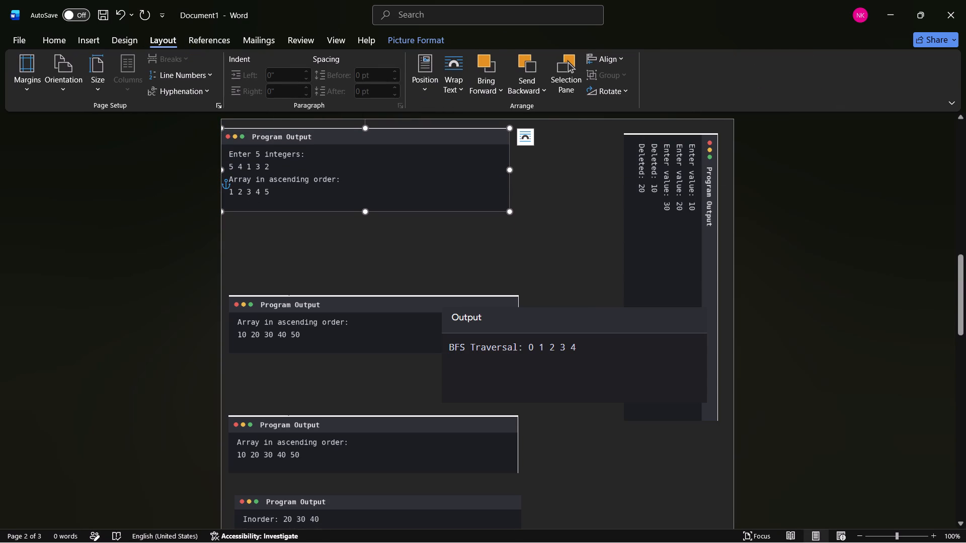
Move the horizontal queue output up on page 3, next to the BFS output there.
{"action": "scroll", "coordinate": [358, 359], "scroll_direction": "down", "scroll_amount": 3}
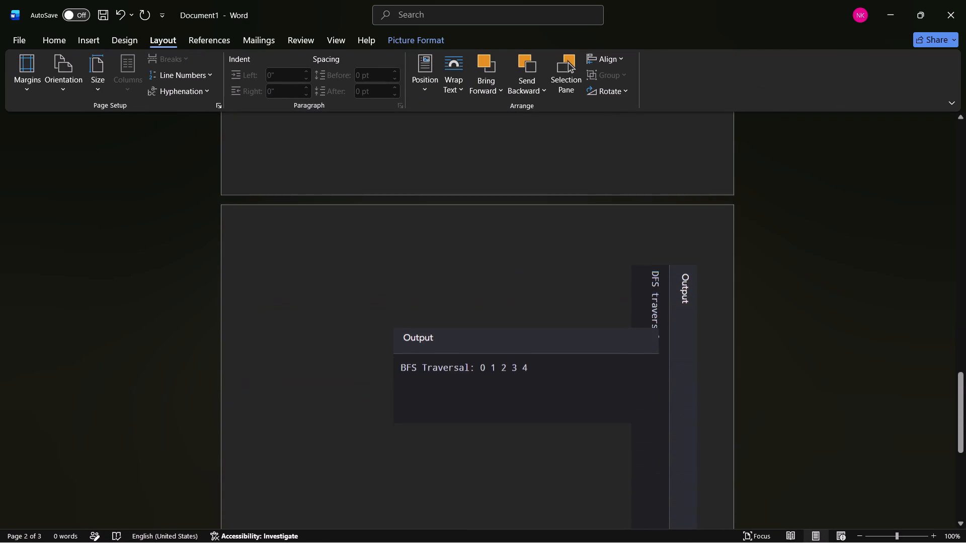
{"action": "scroll", "coordinate": [358, 359], "scroll_direction": "down", "scroll_amount": 3}
{"action": "left_click_drag", "start_coordinate": [357, 361], "coordinate": [374, 152]}
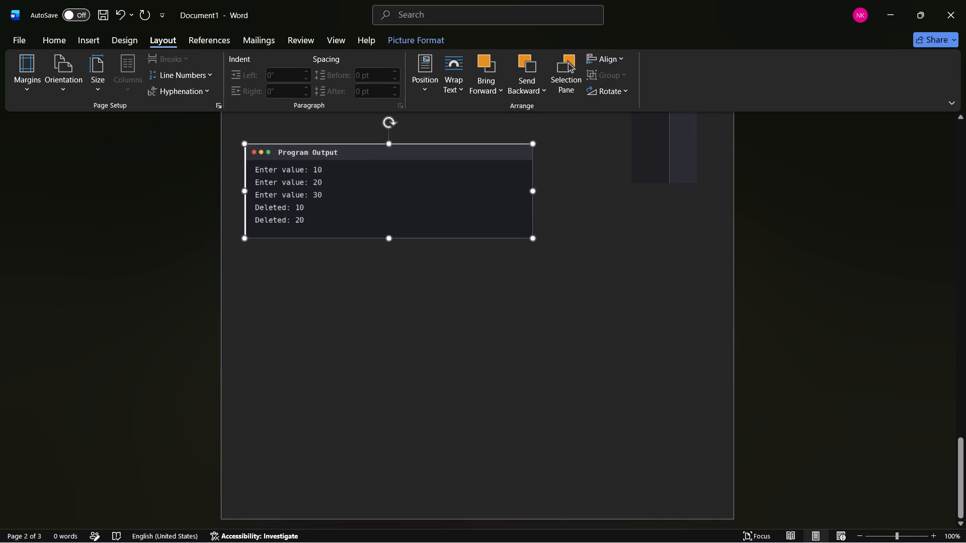
{"action": "scroll", "coordinate": [374, 152], "scroll_direction": "up", "scroll_amount": 2}
{"action": "left_click_drag", "start_coordinate": [329, 465], "coordinate": [336, 288]}
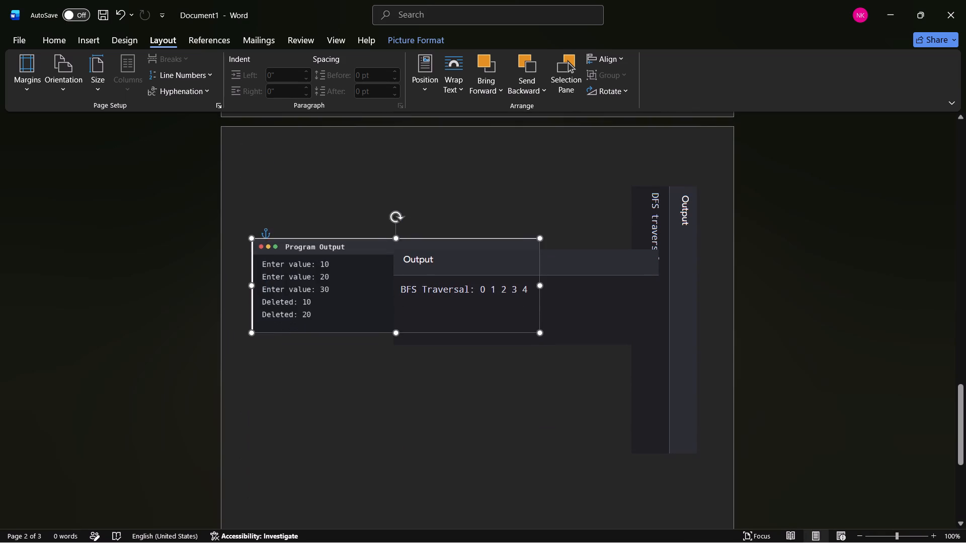
{"action": "left_click_drag", "start_coordinate": [336, 288], "coordinate": [337, 287]}
Move the "Enter 5 integers" output flush with the top edge of page 2, slightly in from the left edge.
{"action": "scroll", "coordinate": [337, 287], "scroll_direction": "up", "scroll_amount": 5}
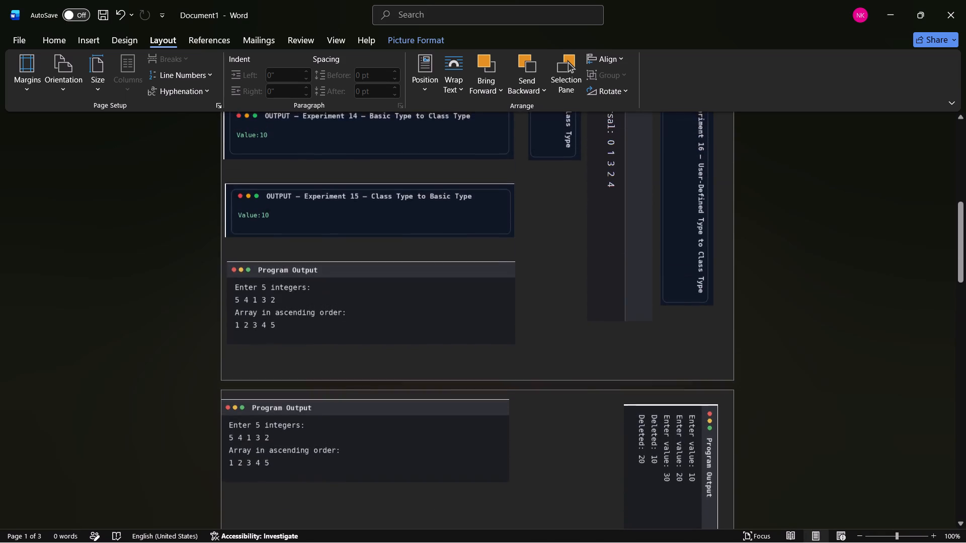
{"action": "scroll", "coordinate": [337, 287], "scroll_direction": "down", "scroll_amount": 2}
{"action": "left_click", "coordinate": [665, 328]}
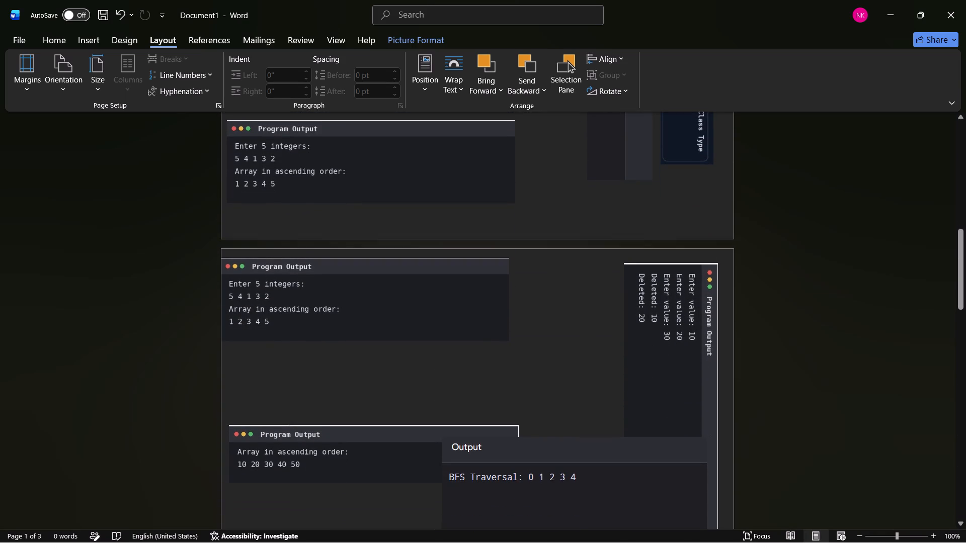
{"action": "left_click_drag", "start_coordinate": [347, 307], "coordinate": [362, 284]}
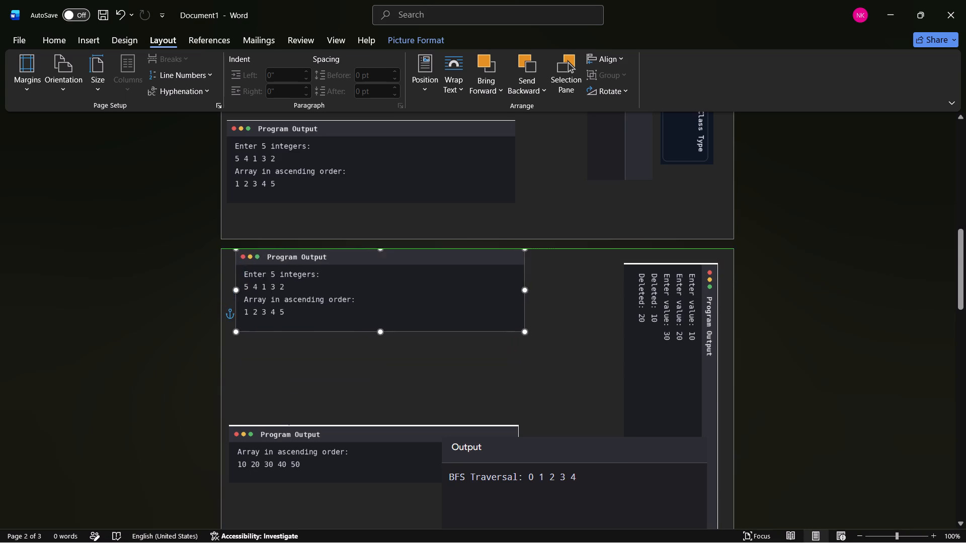
Move the "Enter 5 integers" output covering page 1's top output down to page 2, beneath the other "Enter 5 integers" output.
{"action": "scroll", "coordinate": [362, 284], "scroll_direction": "up", "scroll_amount": 5}
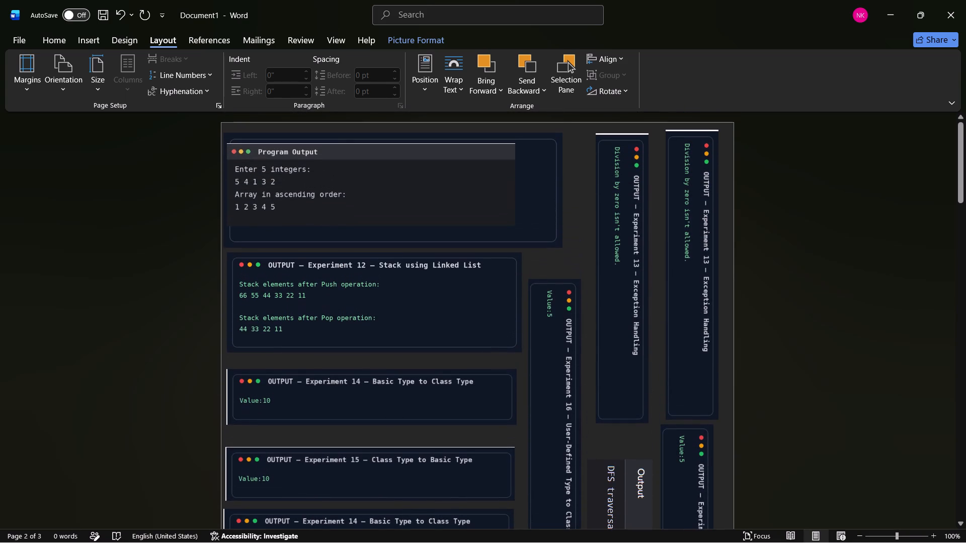
{"action": "left_click_drag", "start_coordinate": [369, 175], "coordinate": [375, 369]}
{"action": "scroll", "coordinate": [375, 369], "scroll_direction": "down", "scroll_amount": 3}
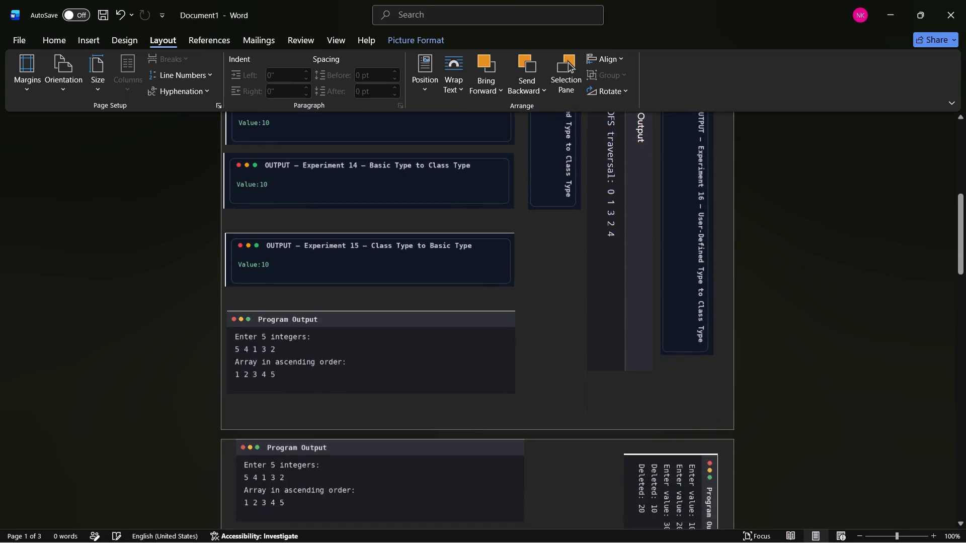
{"action": "scroll", "coordinate": [386, 187], "scroll_direction": "up", "scroll_amount": 1}
{"action": "left_click_drag", "start_coordinate": [370, 176], "coordinate": [376, 409]}
{"action": "scroll", "coordinate": [376, 409], "scroll_direction": "down", "scroll_amount": 2}
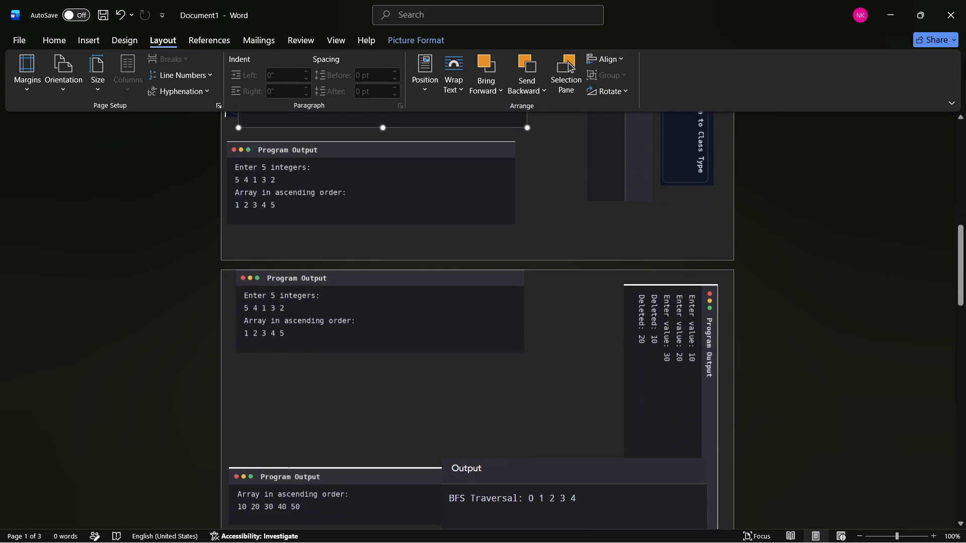
{"action": "scroll", "coordinate": [369, 236], "scroll_direction": "up", "scroll_amount": 1}
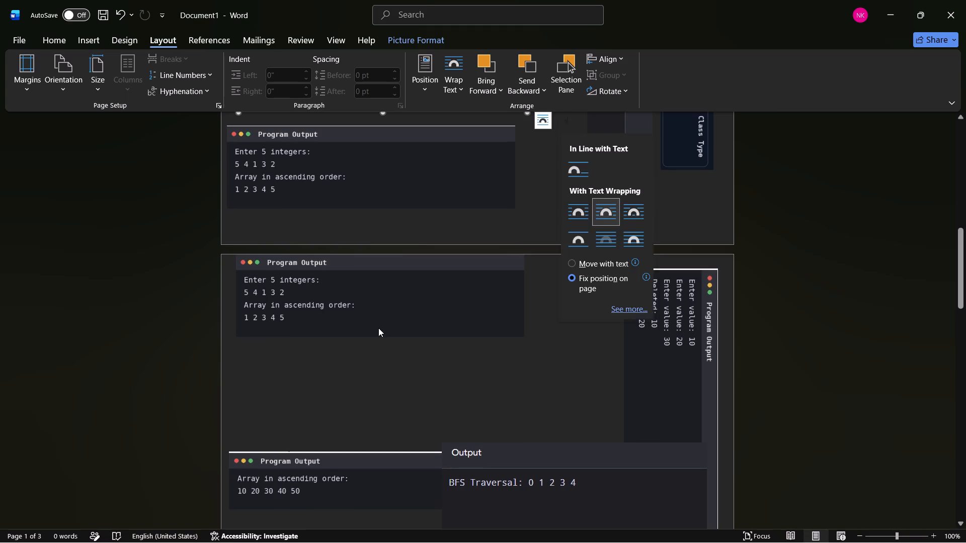
{"action": "scroll", "coordinate": [376, 298], "scroll_direction": "up", "scroll_amount": 1}
{"action": "left_click_drag", "start_coordinate": [374, 288], "coordinate": [363, 510]}
{"action": "scroll", "coordinate": [363, 510], "scroll_direction": "down", "scroll_amount": 1}
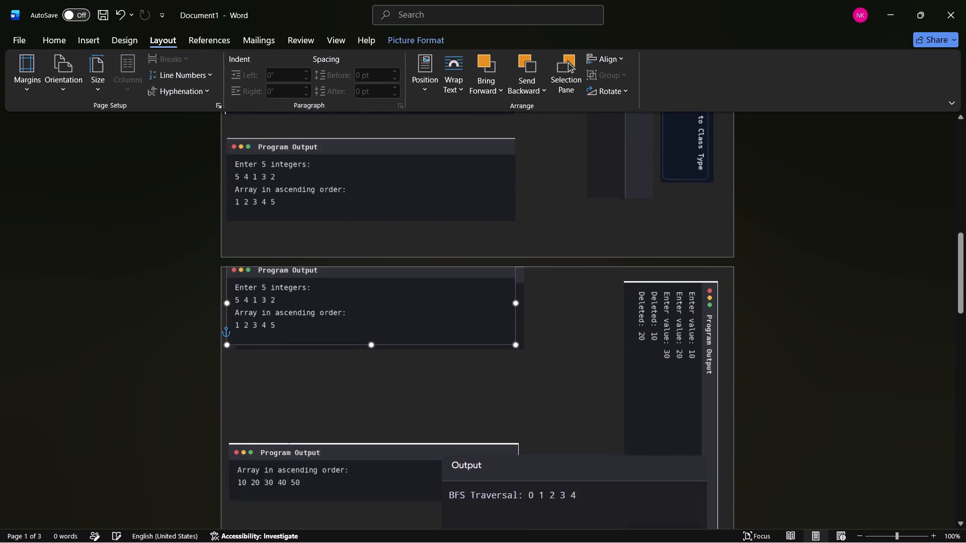
{"action": "scroll", "coordinate": [363, 510], "scroll_direction": "down", "scroll_amount": 1}
{"action": "left_click_drag", "start_coordinate": [359, 291], "coordinate": [362, 387]}
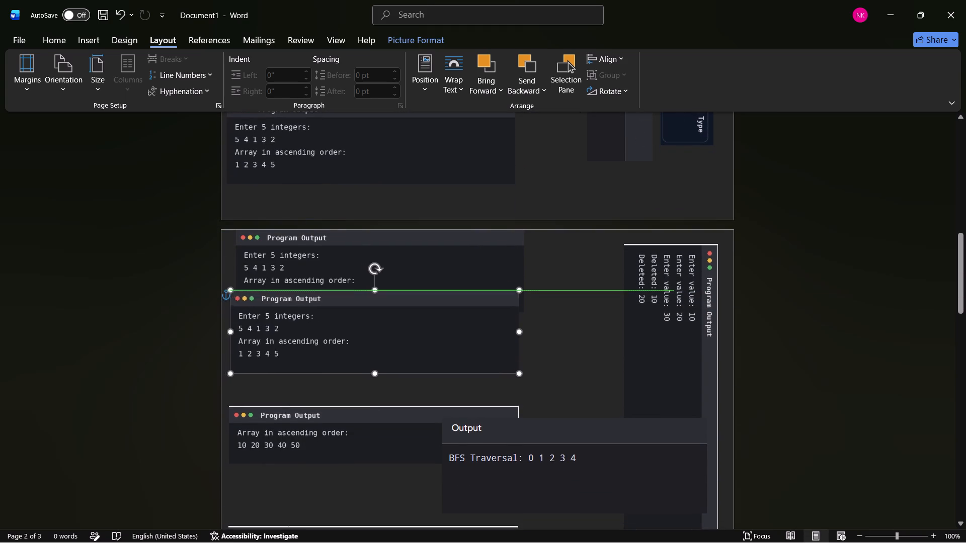
{"action": "left_click_drag", "start_coordinate": [362, 387], "coordinate": [362, 392]}
{"action": "scroll", "coordinate": [362, 392], "scroll_direction": "down", "scroll_amount": 1}
{"action": "left_click_drag", "start_coordinate": [350, 331], "coordinate": [349, 352]}
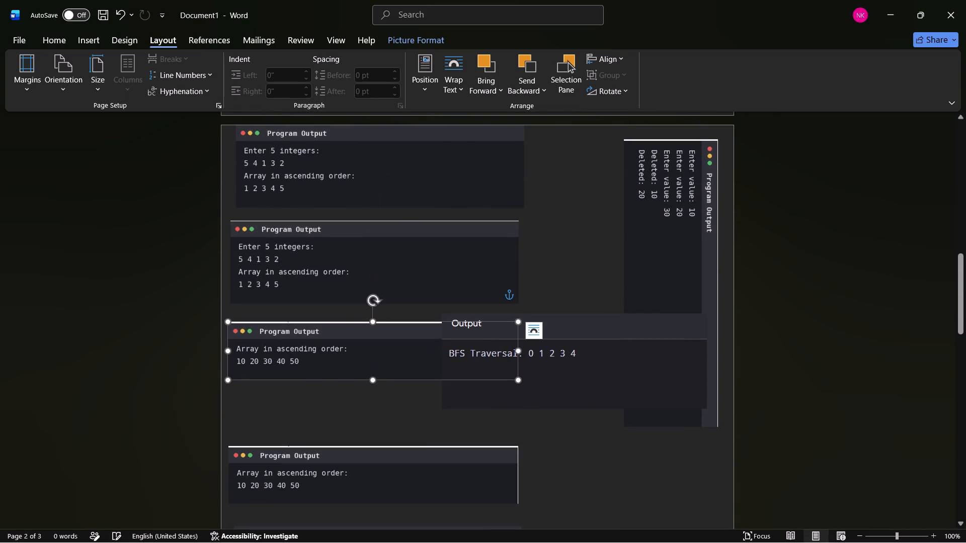
{"action": "left_click_drag", "start_coordinate": [318, 466], "coordinate": [323, 444]}
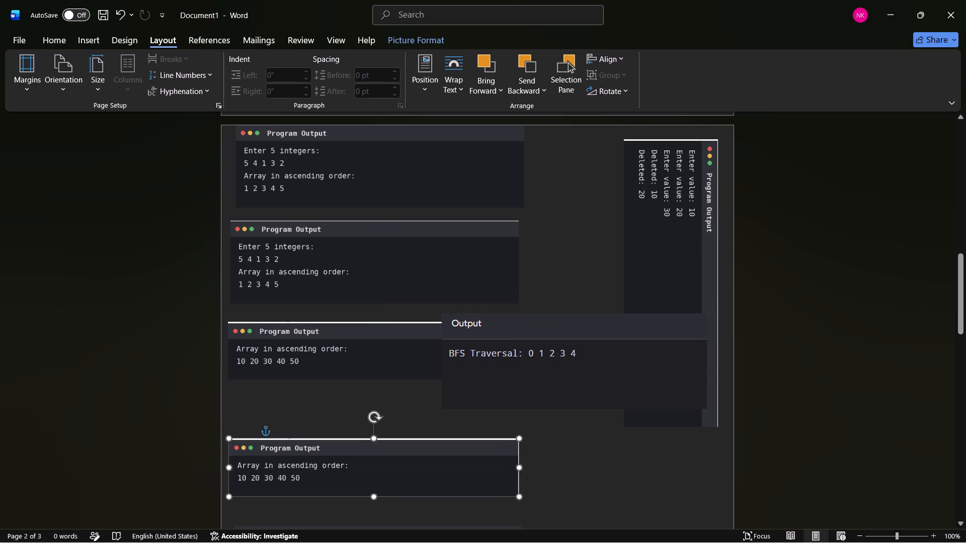
{"action": "left_click_drag", "start_coordinate": [323, 444], "coordinate": [316, 412]}
{"action": "scroll", "coordinate": [316, 412], "scroll_direction": "down", "scroll_amount": 1}
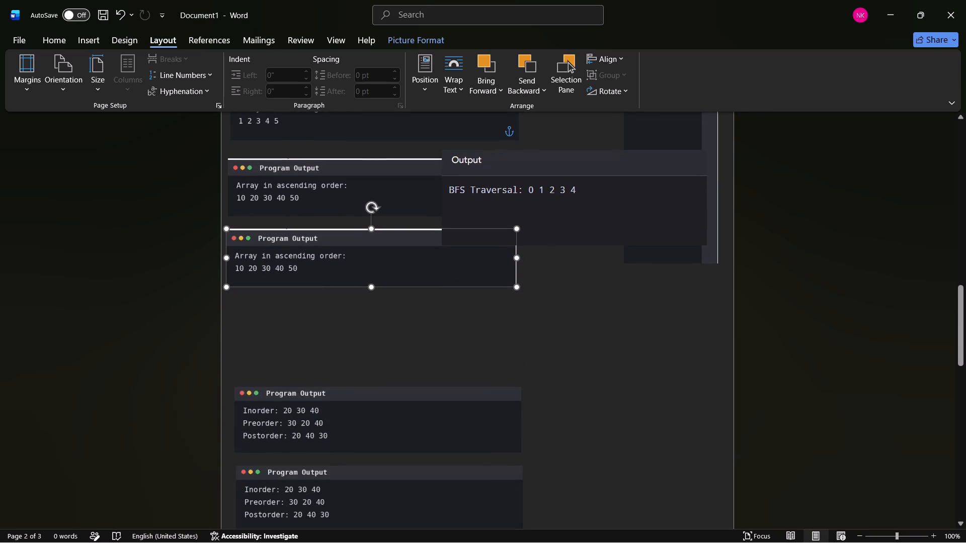
{"action": "left_click_drag", "start_coordinate": [315, 410], "coordinate": [309, 320]}
{"action": "left_click", "coordinate": [311, 496]}
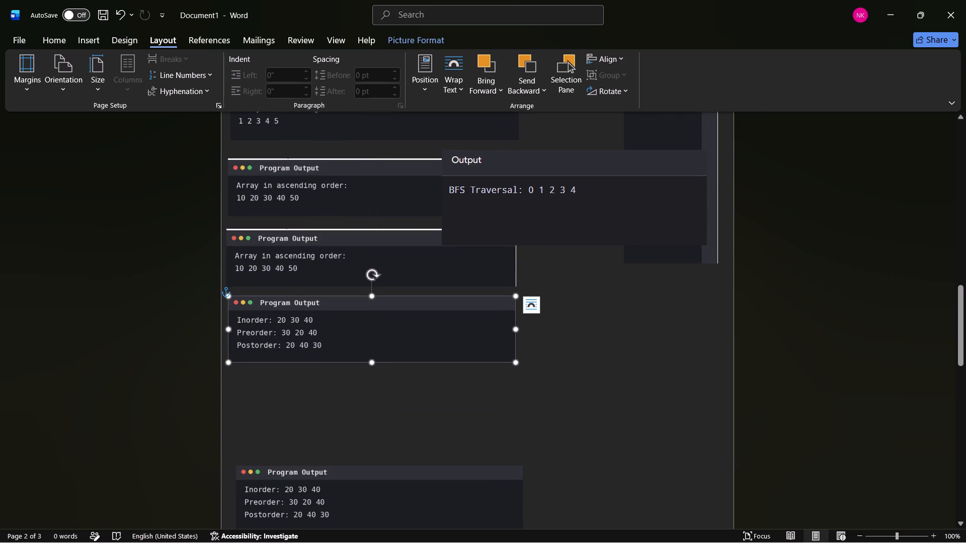
{"action": "left_click_drag", "start_coordinate": [311, 496], "coordinate": [306, 390]}
{"action": "scroll", "coordinate": [326, 428], "scroll_direction": "down", "scroll_amount": 1}
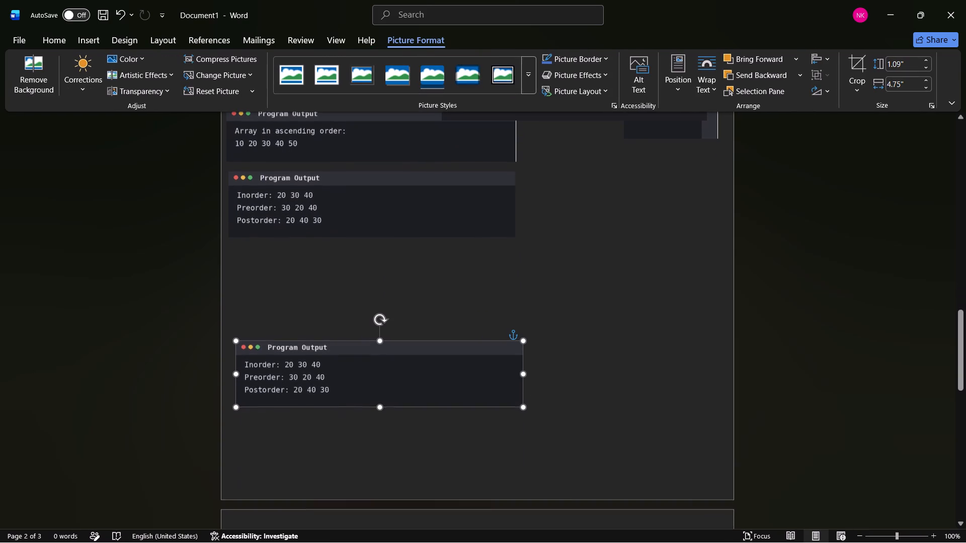
{"action": "left_click_drag", "start_coordinate": [435, 379], "coordinate": [428, 290]}
Move the horizontal queue output from page 3 up to page 2, beneath the lower tree output.
{"action": "scroll", "coordinate": [345, 348], "scroll_direction": "down", "scroll_amount": 2}
{"action": "left_click_drag", "start_coordinate": [330, 397], "coordinate": [342, 182]}
{"action": "scroll", "coordinate": [342, 182], "scroll_direction": "up", "scroll_amount": 1}
{"action": "left_click_drag", "start_coordinate": [344, 268], "coordinate": [323, 205]}
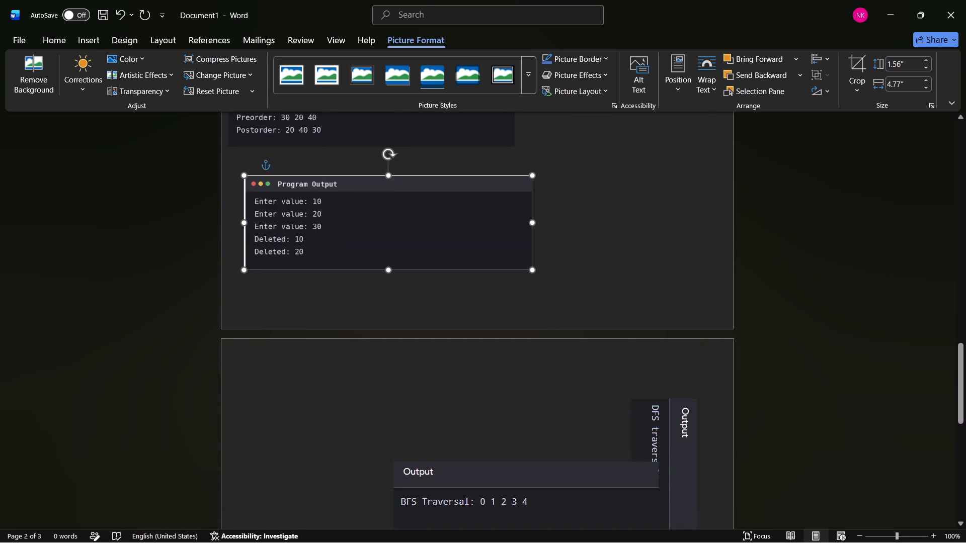
{"action": "left_click_drag", "start_coordinate": [323, 205], "coordinate": [310, 191]}
Close the gaps between the two tree outputs and the horizontal queue output on page 2.
{"action": "scroll", "coordinate": [310, 191], "scroll_direction": "up", "scroll_amount": 1}
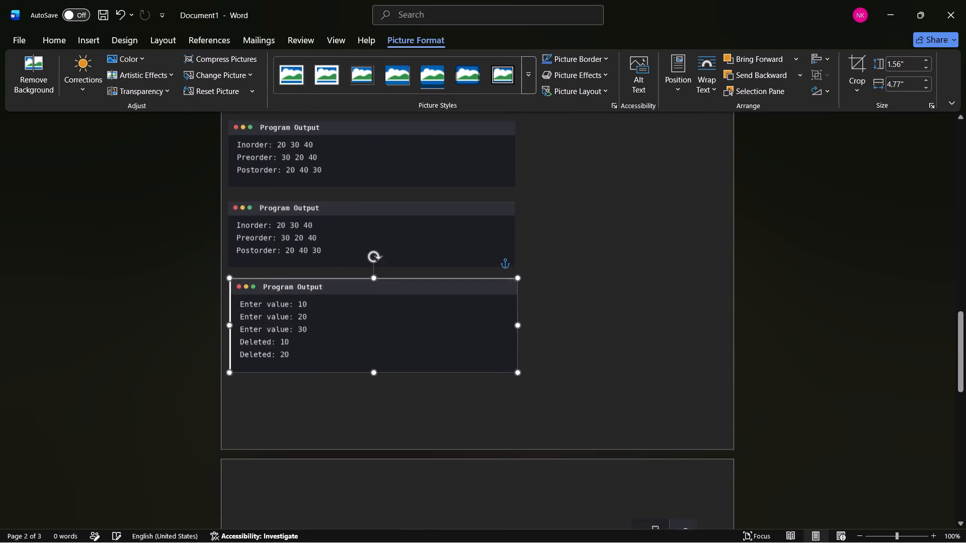
{"action": "scroll", "coordinate": [309, 221], "scroll_direction": "up", "scroll_amount": 1}
{"action": "left_click", "coordinate": [307, 237]}
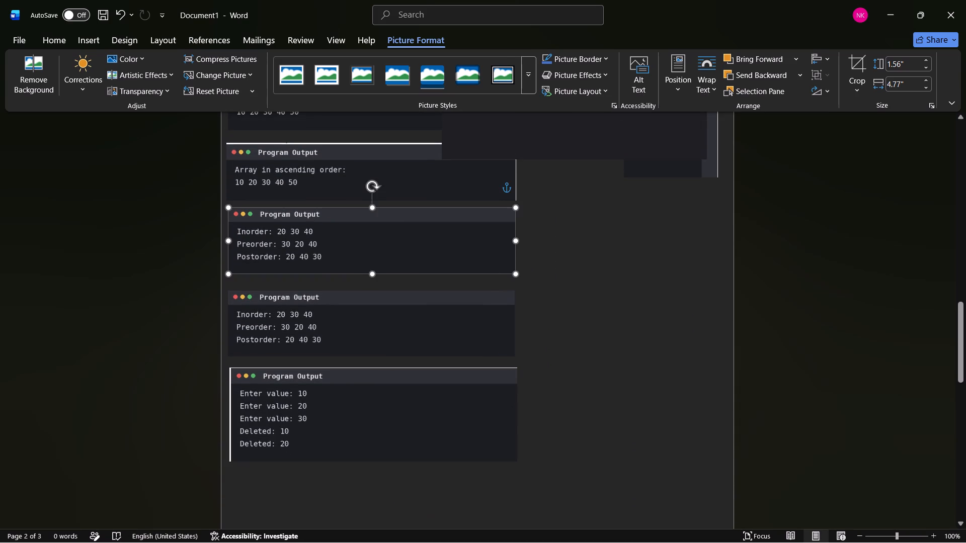
{"action": "left_click_drag", "start_coordinate": [307, 314], "coordinate": [306, 303]}
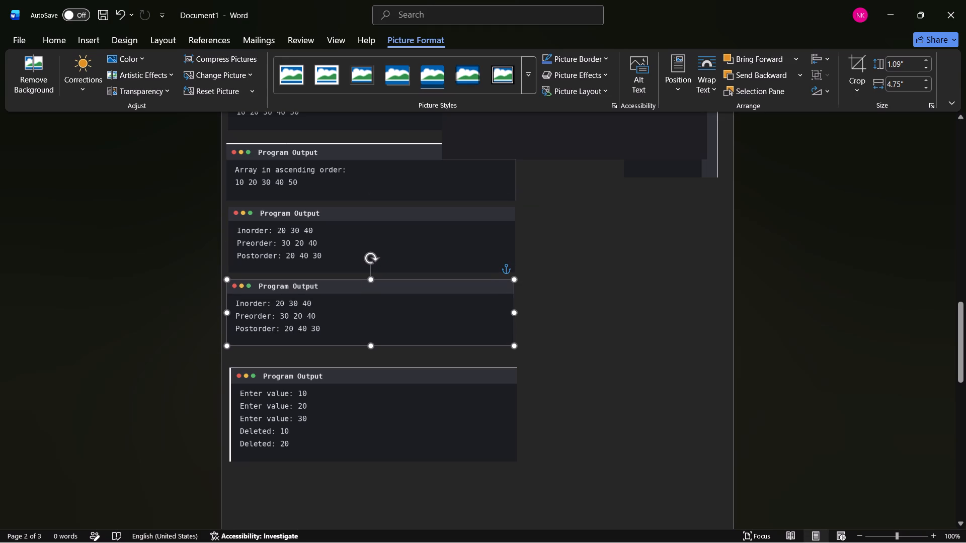
{"action": "left_click_drag", "start_coordinate": [306, 303], "coordinate": [306, 304]}
{"action": "left_click_drag", "start_coordinate": [320, 407], "coordinate": [320, 394]}
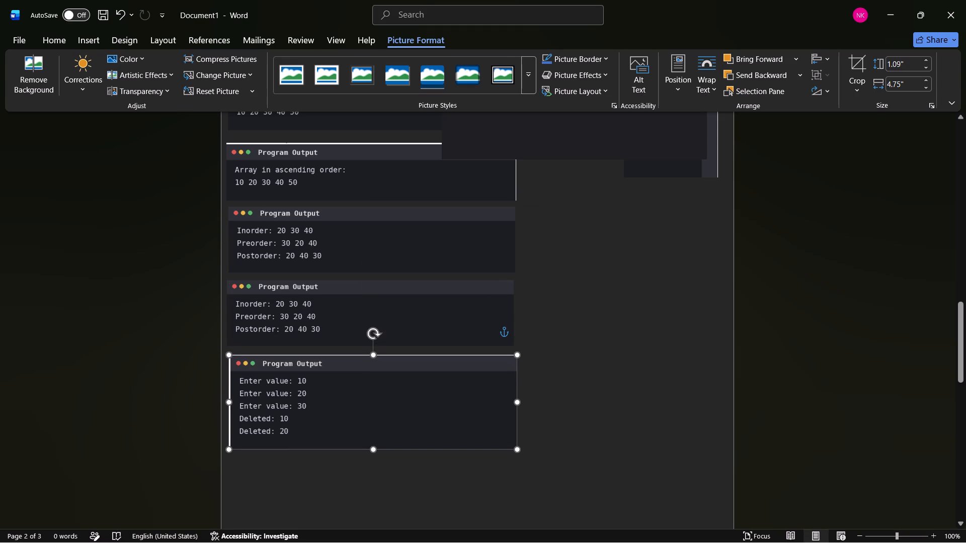
{"action": "left_click_drag", "start_coordinate": [320, 394], "coordinate": [318, 394]}
Rotate the BFS output on page 2 by 90° clockwise and place it between the stacked outputs and the vertical queue output.
{"action": "scroll", "coordinate": [320, 388], "scroll_direction": "down", "scroll_amount": 3}
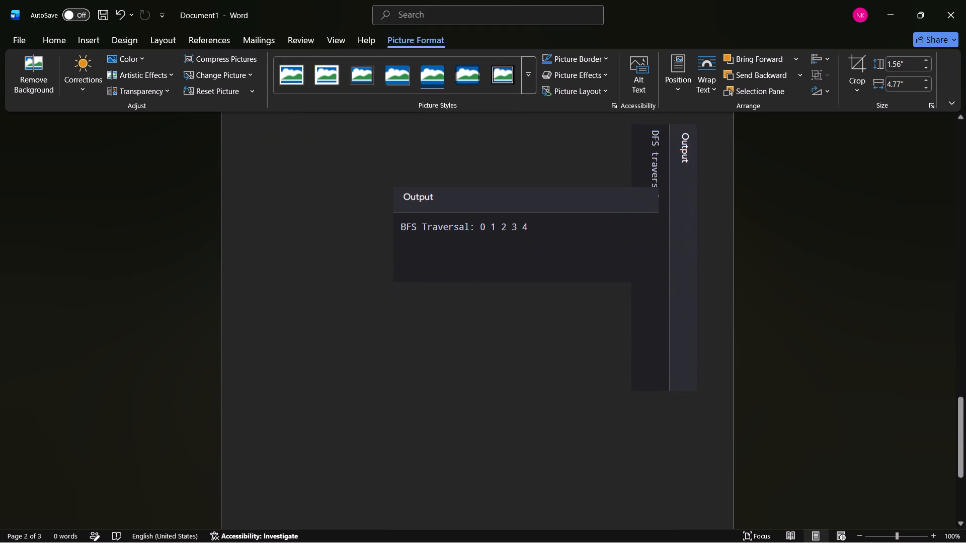
{"action": "scroll", "coordinate": [333, 321], "scroll_direction": "down", "scroll_amount": 7}
{"action": "scroll", "coordinate": [333, 321], "scroll_direction": "up", "scroll_amount": 4}
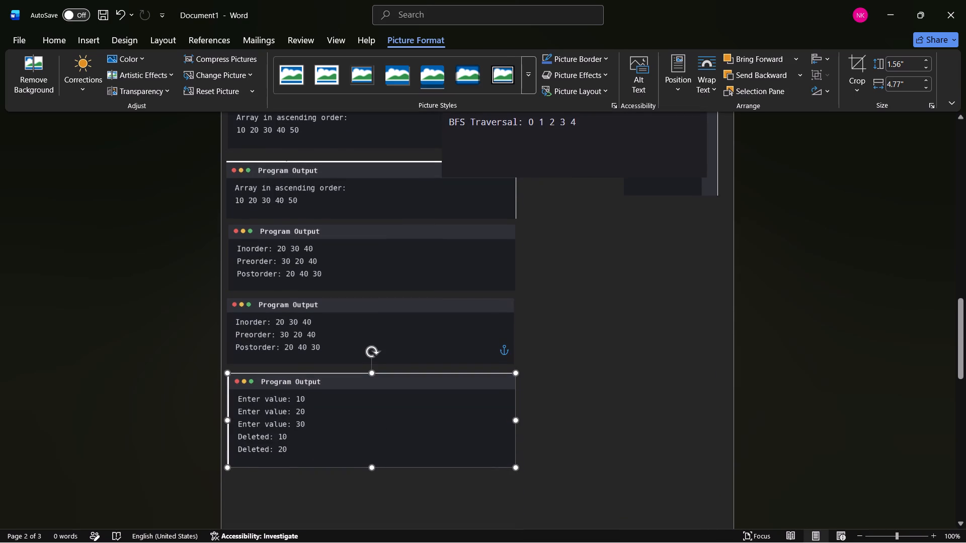
{"action": "scroll", "coordinate": [436, 298], "scroll_direction": "up", "scroll_amount": 1}
{"action": "left_click", "coordinate": [566, 263]}
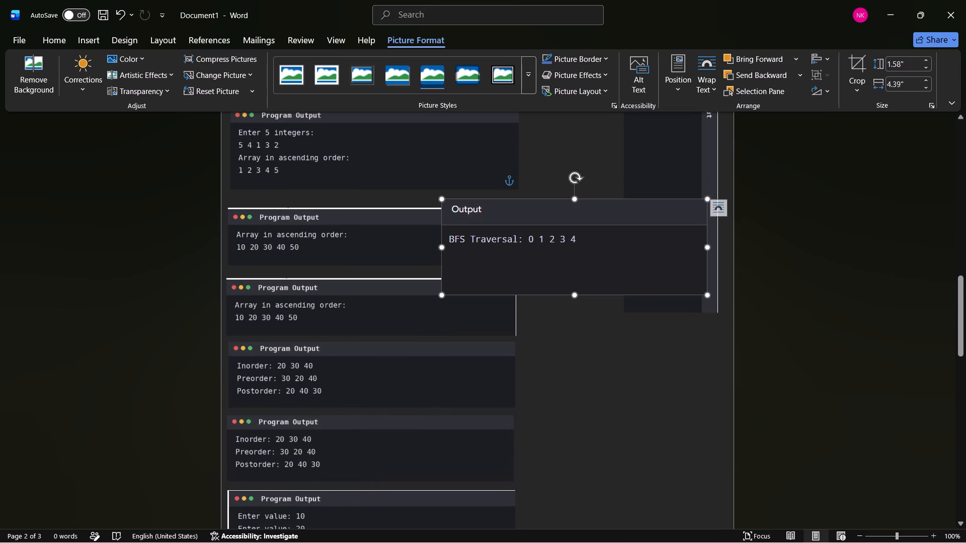
{"action": "left_click_drag", "start_coordinate": [578, 179], "coordinate": [668, 256]}
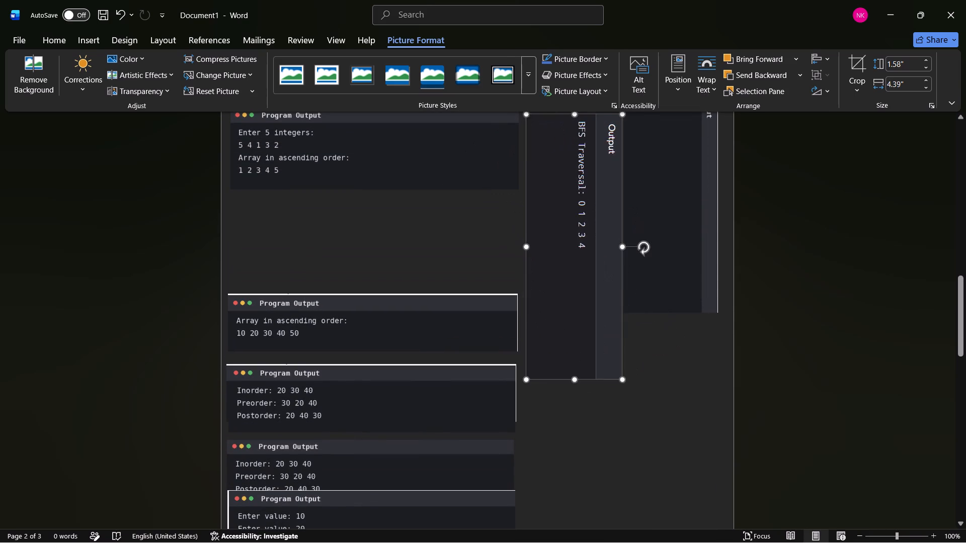
{"action": "left_click_drag", "start_coordinate": [668, 256], "coordinate": [661, 248]}
{"action": "left_click_drag", "start_coordinate": [549, 262], "coordinate": [549, 255]}
{"action": "scroll", "coordinate": [549, 255], "scroll_direction": "up", "scroll_amount": 1}
{"action": "left_click_drag", "start_coordinate": [562, 311], "coordinate": [560, 285]}
{"action": "scroll", "coordinate": [439, 437], "scroll_direction": "down", "scroll_amount": 1}
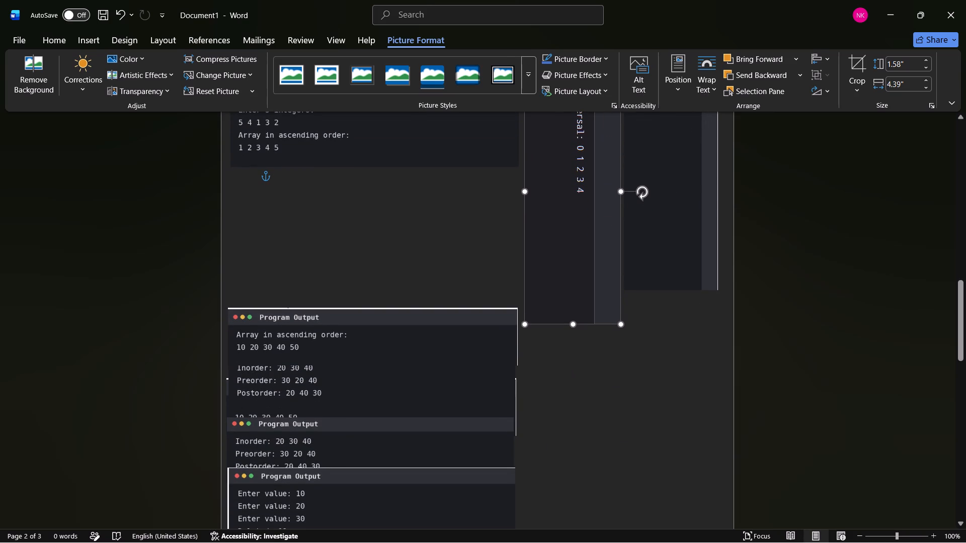
{"action": "left_click_drag", "start_coordinate": [414, 325], "coordinate": [413, 206]}
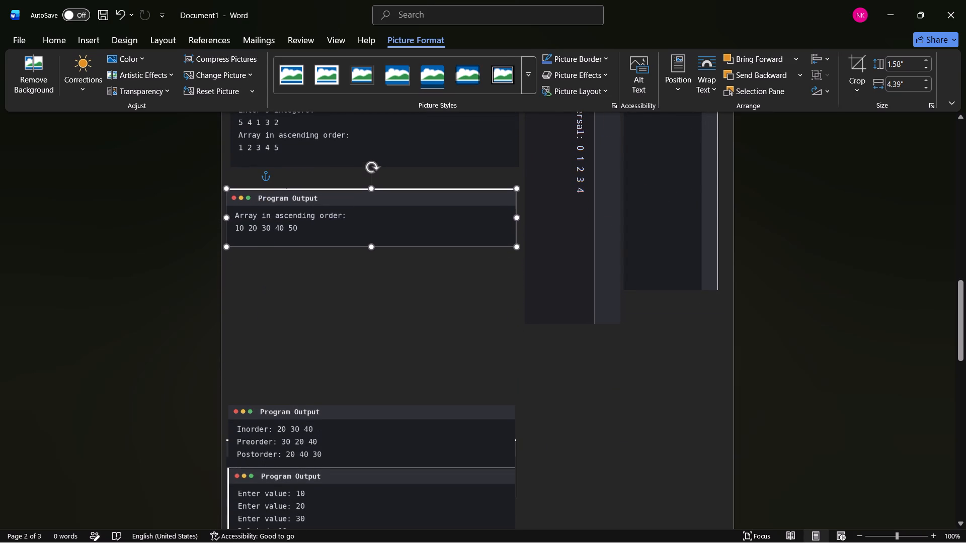
{"action": "left_click_drag", "start_coordinate": [413, 206], "coordinate": [412, 204]}
{"action": "left_click_drag", "start_coordinate": [372, 427], "coordinate": [367, 339]}
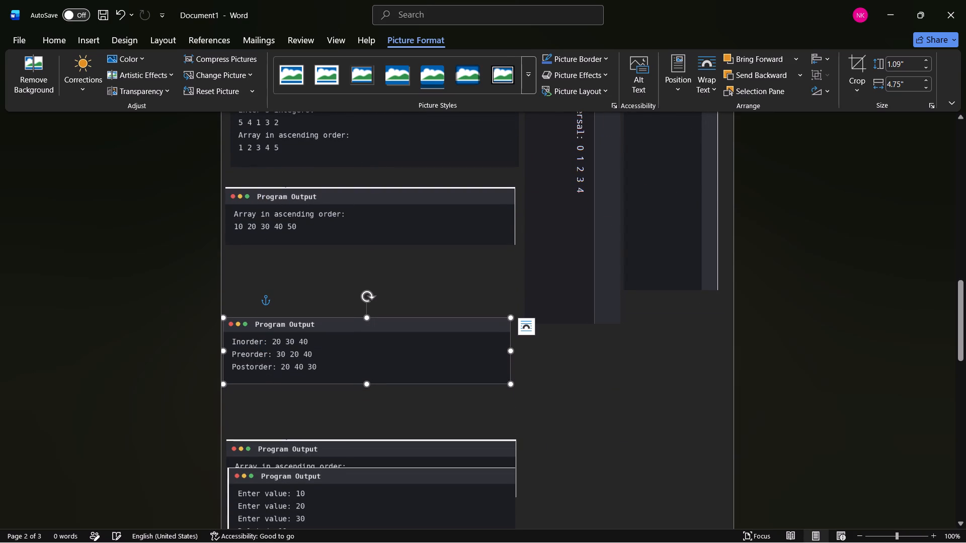
{"action": "left_click_drag", "start_coordinate": [347, 455], "coordinate": [346, 270]}
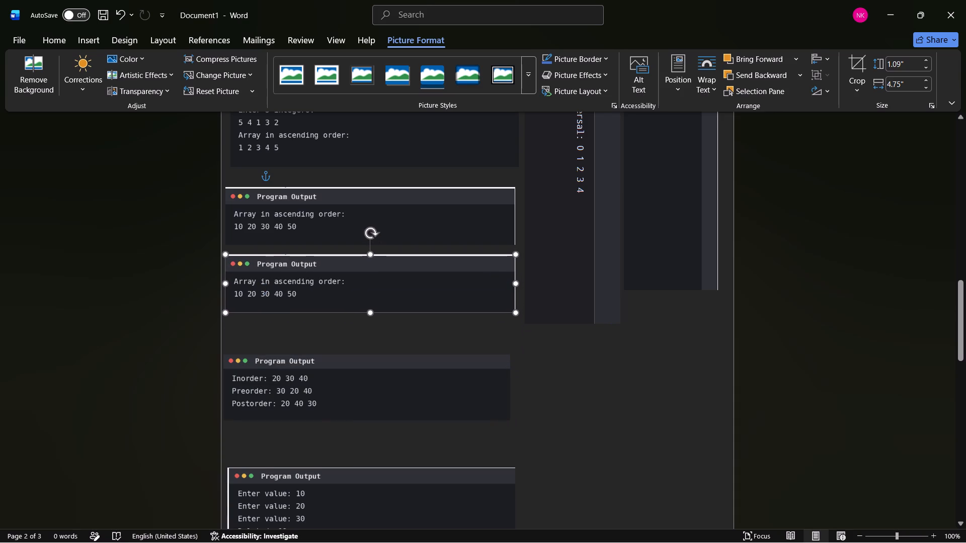
{"action": "left_click_drag", "start_coordinate": [346, 270], "coordinate": [344, 274]}
{"action": "left_click_drag", "start_coordinate": [335, 401], "coordinate": [334, 371]}
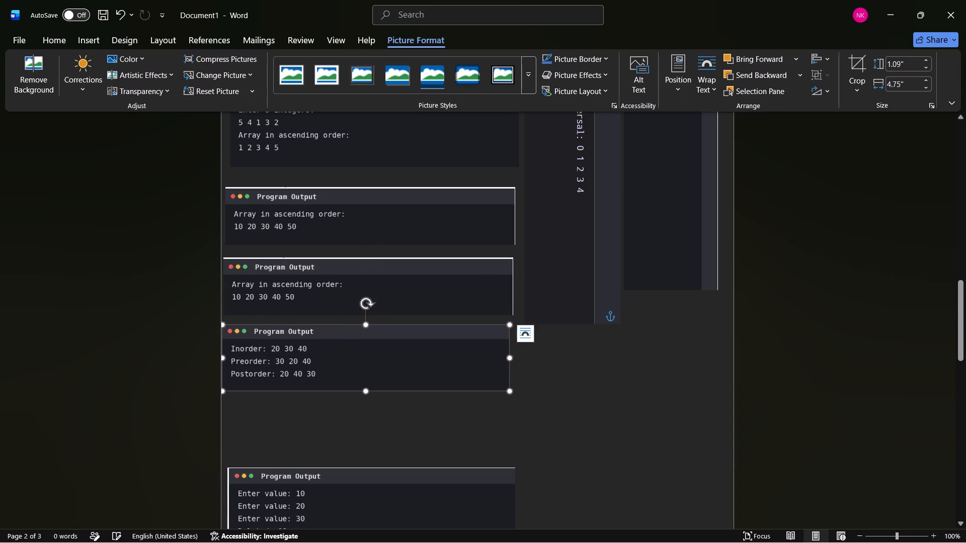
Restack the other tree output directly beneath the first one on page 2, with the horizontal queue output below it.
{"action": "scroll", "coordinate": [334, 371], "scroll_direction": "down", "scroll_amount": 1}
{"action": "left_click_drag", "start_coordinate": [325, 384], "coordinate": [366, 293]}
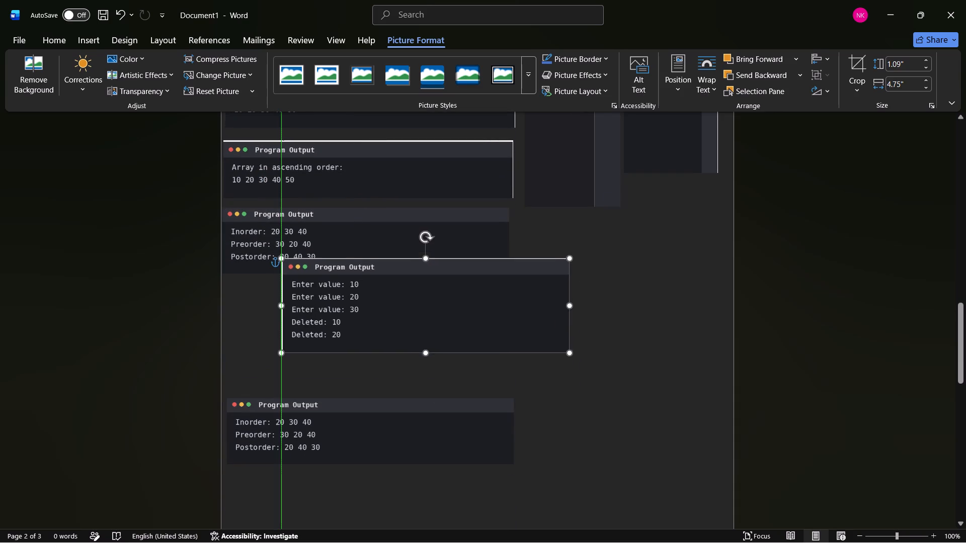
{"action": "left_click_drag", "start_coordinate": [366, 293], "coordinate": [440, 400]}
{"action": "left_click_drag", "start_coordinate": [298, 428], "coordinate": [298, 402]}
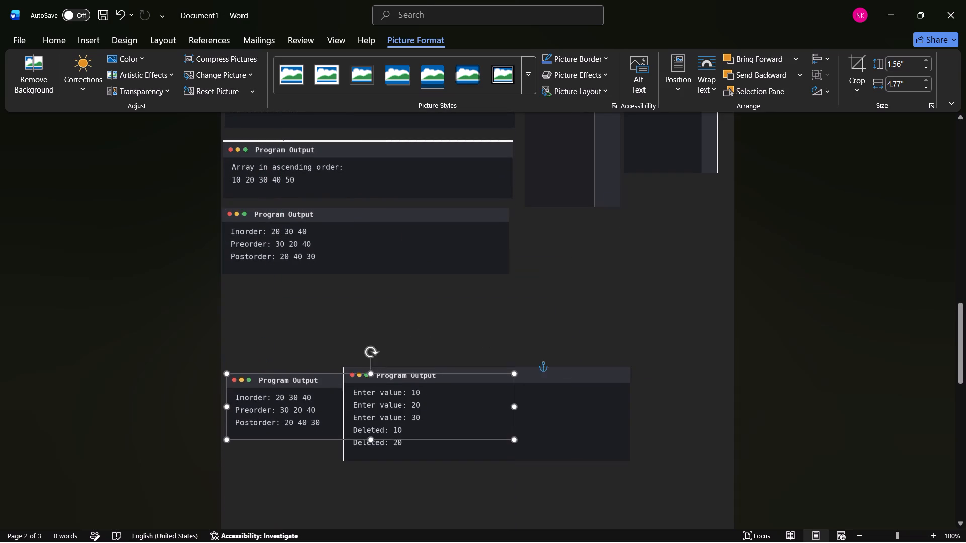
{"action": "left_click_drag", "start_coordinate": [298, 402], "coordinate": [296, 309]}
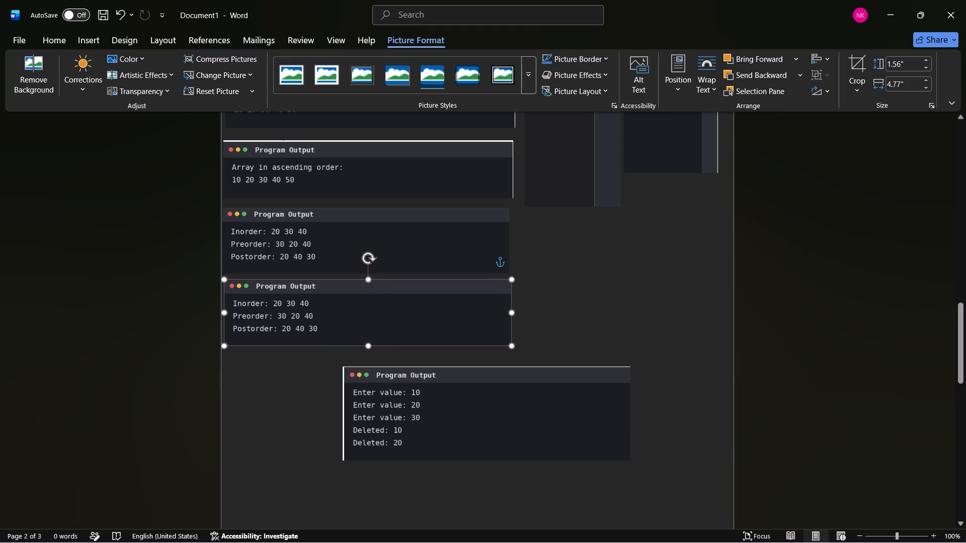
{"action": "left_click_drag", "start_coordinate": [296, 309], "coordinate": [296, 312]}
{"action": "left_click_drag", "start_coordinate": [408, 433], "coordinate": [302, 430]}
{"action": "left_click_drag", "start_coordinate": [334, 428], "coordinate": [328, 427]}
Review the three pages for free space that could take the DFS and BFS outputs remaining on page 3.
{"action": "scroll", "coordinate": [328, 427], "scroll_direction": "down", "scroll_amount": 1}
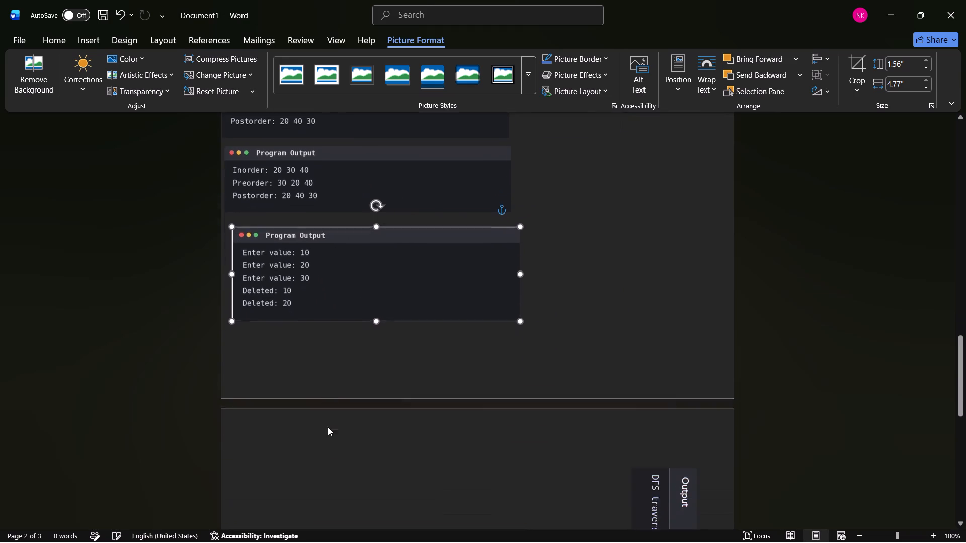
{"action": "scroll", "coordinate": [328, 427], "scroll_direction": "down", "scroll_amount": 4}
{"action": "scroll", "coordinate": [328, 427], "scroll_direction": "up", "scroll_amount": 2}
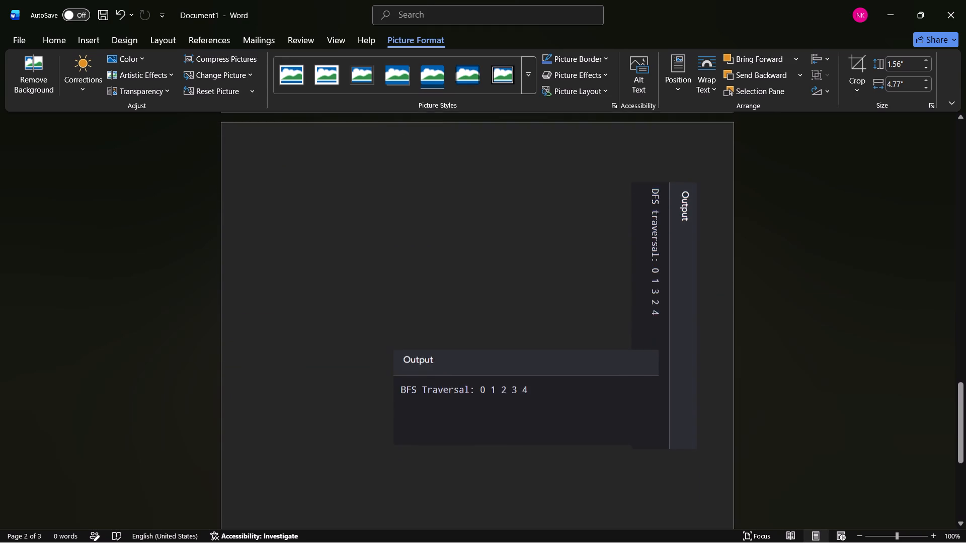
{"action": "scroll", "coordinate": [328, 427], "scroll_direction": "up", "scroll_amount": 4}
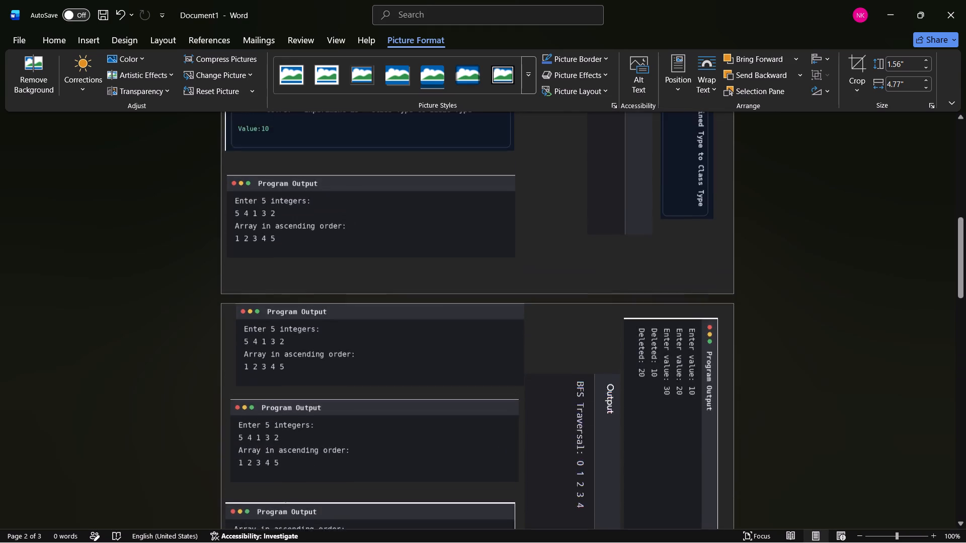
{"action": "scroll", "coordinate": [328, 427], "scroll_direction": "up", "scroll_amount": 3}
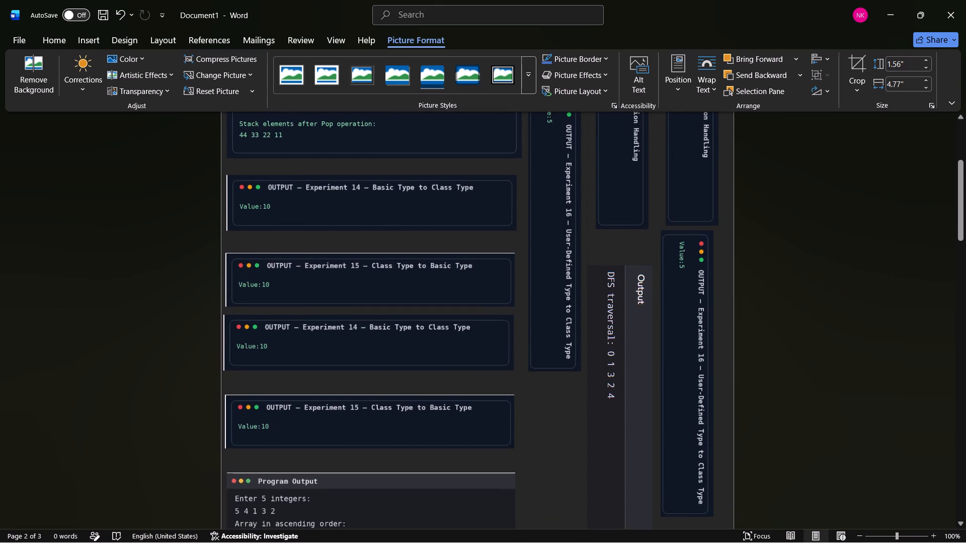
{"action": "scroll", "coordinate": [328, 427], "scroll_direction": "down", "scroll_amount": 9}
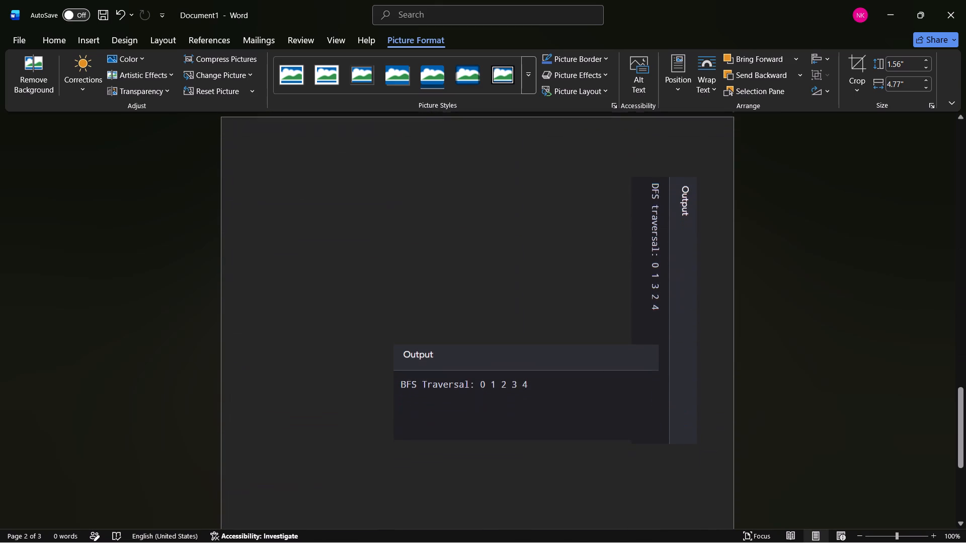
Move the vertical DFS output from page 3 up to page 2, near the vertical queue output.
{"action": "scroll", "coordinate": [655, 267], "scroll_direction": "up", "scroll_amount": 1}
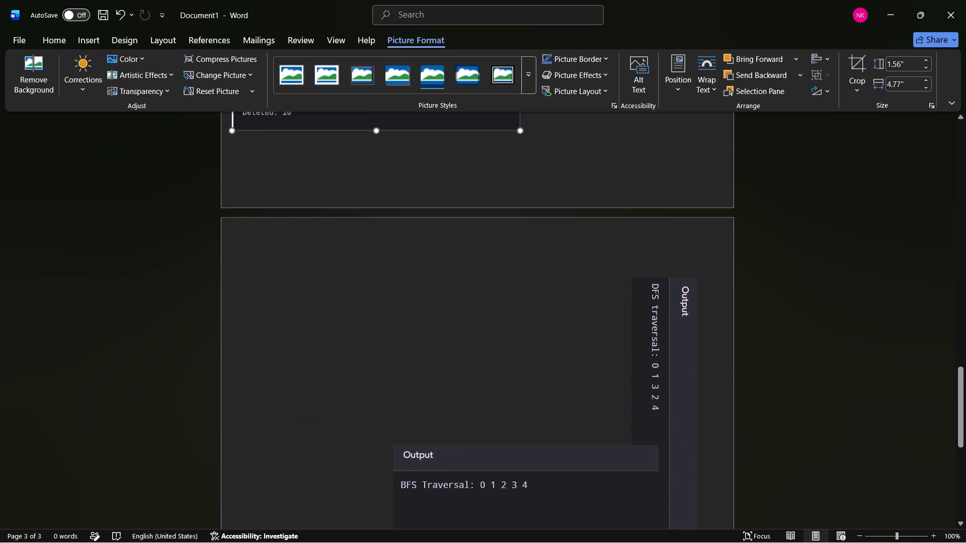
{"action": "left_click_drag", "start_coordinate": [642, 326], "coordinate": [653, 162]}
{"action": "scroll", "coordinate": [653, 162], "scroll_direction": "up", "scroll_amount": 1}
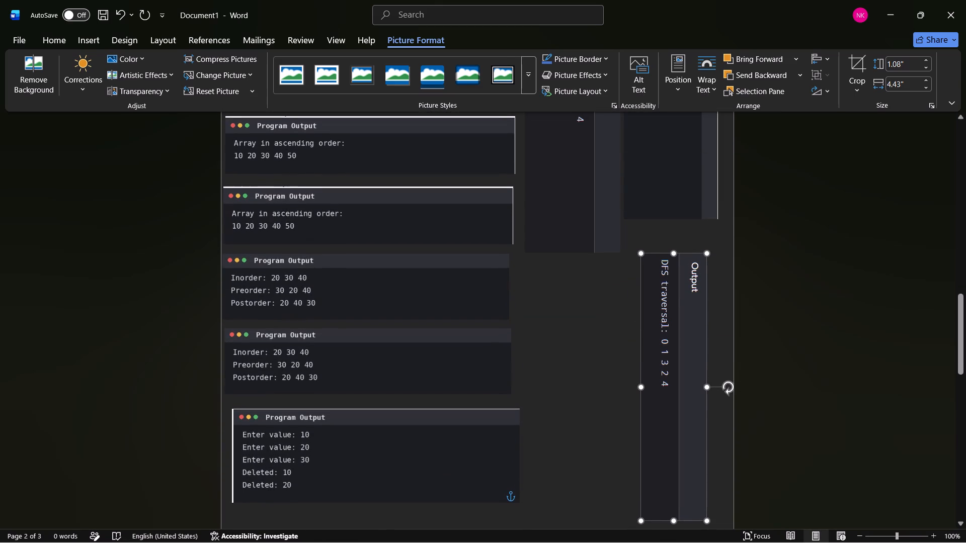
{"action": "left_click_drag", "start_coordinate": [677, 321], "coordinate": [681, 312]}
Rotate the horizontal BFS output on page 3 by 90° clockwise.
{"action": "scroll", "coordinate": [681, 312], "scroll_direction": "down", "scroll_amount": 4}
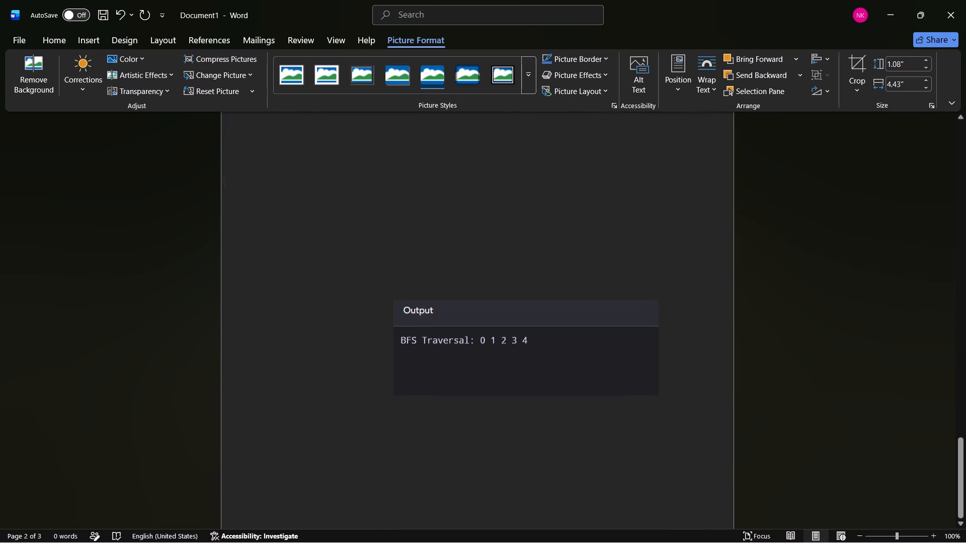
{"action": "left_click", "coordinate": [547, 183]}
{"action": "scroll", "coordinate": [547, 183], "scroll_direction": "up", "scroll_amount": 1}
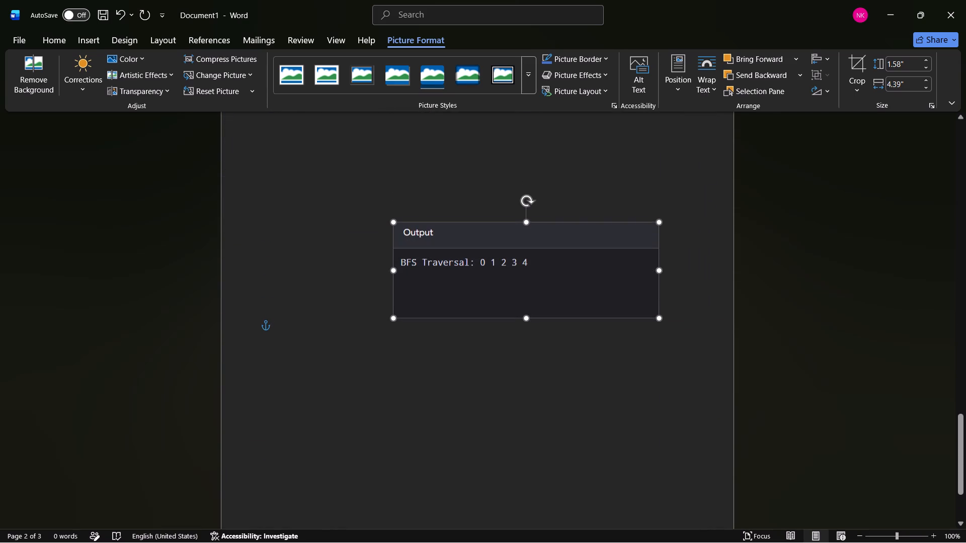
{"action": "left_click_drag", "start_coordinate": [524, 203], "coordinate": [626, 267]}
{"action": "left_click_drag", "start_coordinate": [626, 267], "coordinate": [450, 236]}
Move the rotated BFS output from page 3 up to page 2, near the other vertical BFS output.
{"action": "left_click_drag", "start_coordinate": [507, 239], "coordinate": [567, 186]}
{"action": "scroll", "coordinate": [567, 186], "scroll_direction": "up", "scroll_amount": 1}
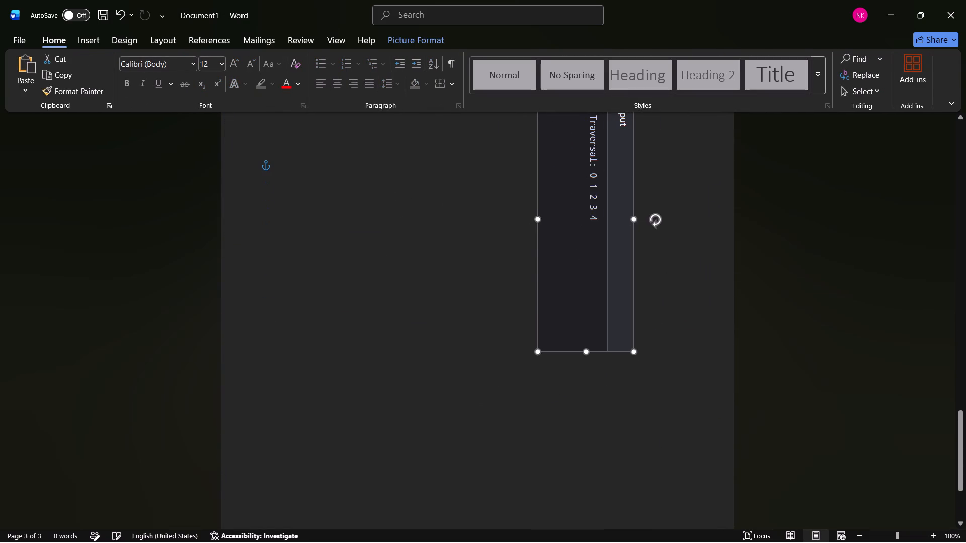
{"action": "scroll", "coordinate": [567, 186], "scroll_direction": "up", "scroll_amount": 1}
{"action": "left_click_drag", "start_coordinate": [579, 358], "coordinate": [575, 178]}
{"action": "scroll", "coordinate": [575, 178], "scroll_direction": "up", "scroll_amount": 1}
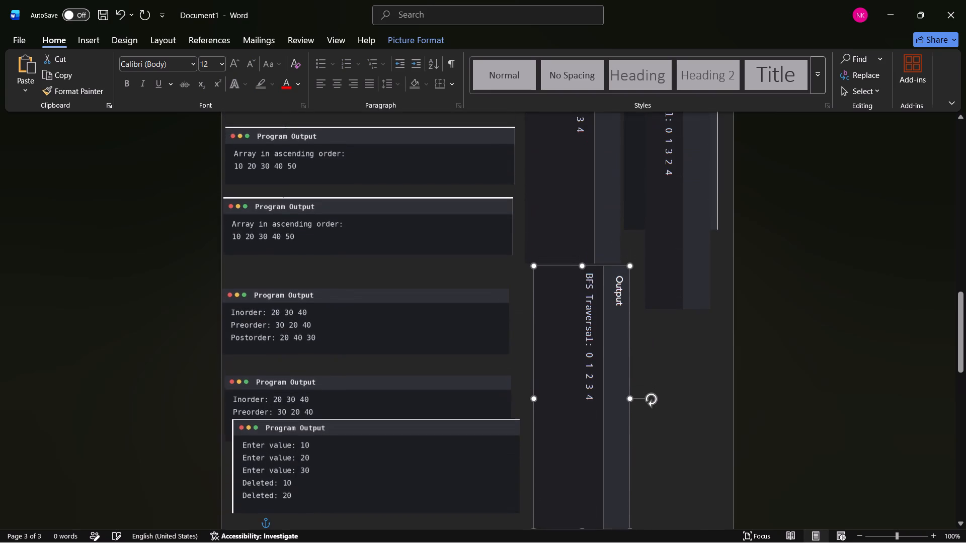
{"action": "left_click_drag", "start_coordinate": [580, 345], "coordinate": [582, 368]}
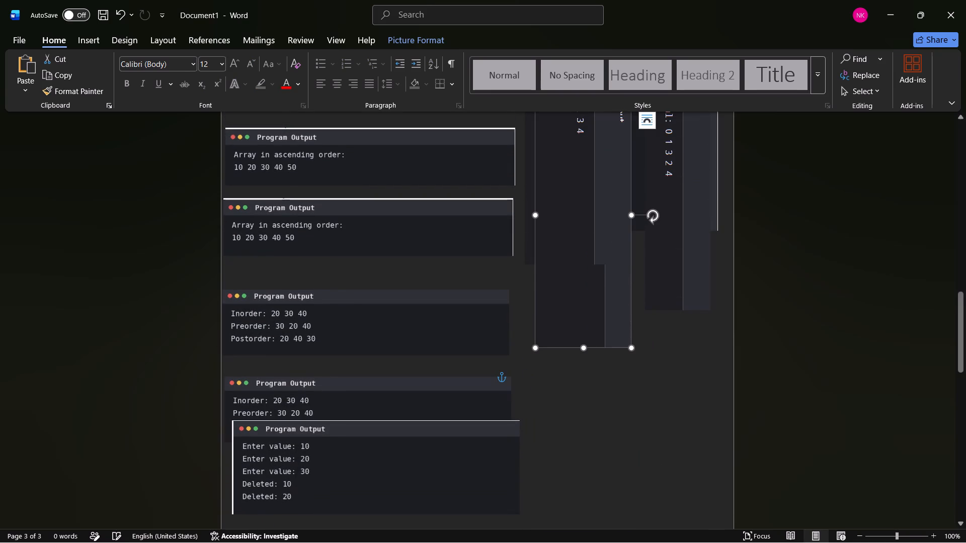
Align the newly moved vertical BFS output to the bottom margin of page 2.
{"action": "left_click", "coordinate": [165, 35]}
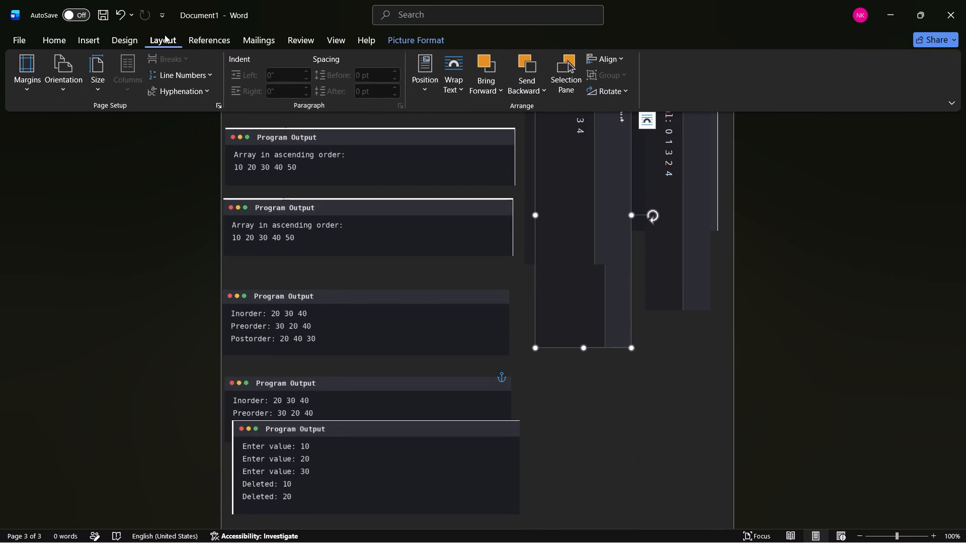
{"action": "left_click", "coordinate": [598, 56]}
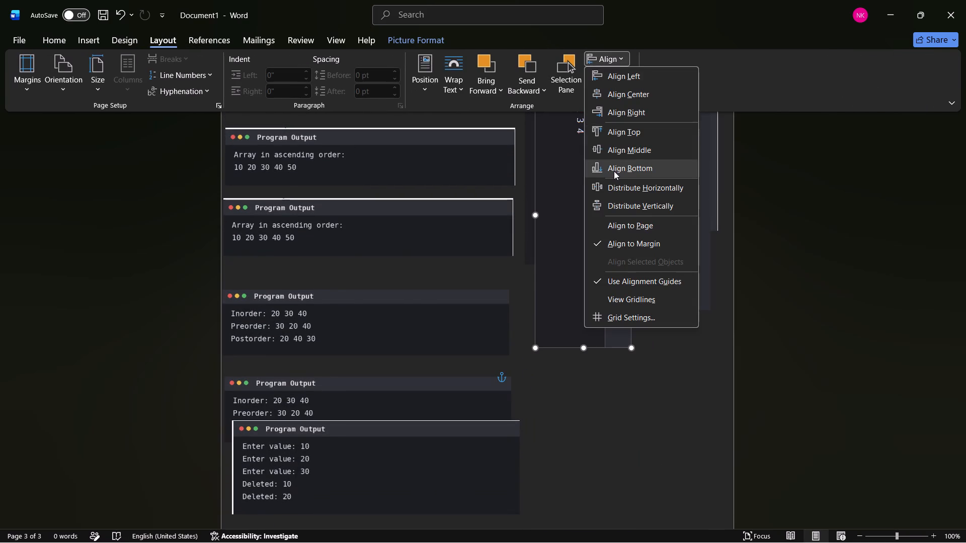
{"action": "left_click", "coordinate": [614, 171]}
{"action": "scroll", "coordinate": [602, 272], "scroll_direction": "down", "scroll_amount": 1}
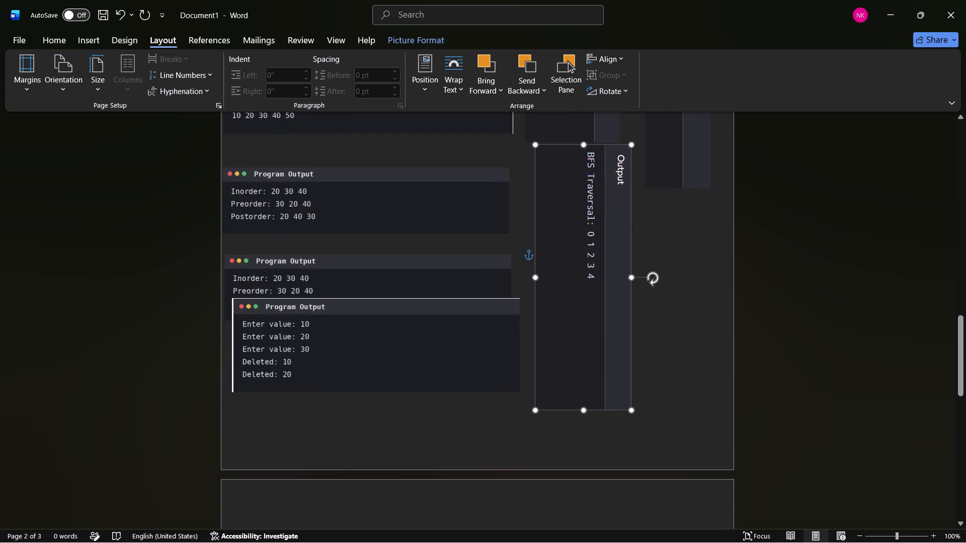
Move the lower vertical BFS output slightly down on page 2, widening the gap below the other vertical BFS output.
{"action": "left_click_drag", "start_coordinate": [593, 268], "coordinate": [593, 289]}
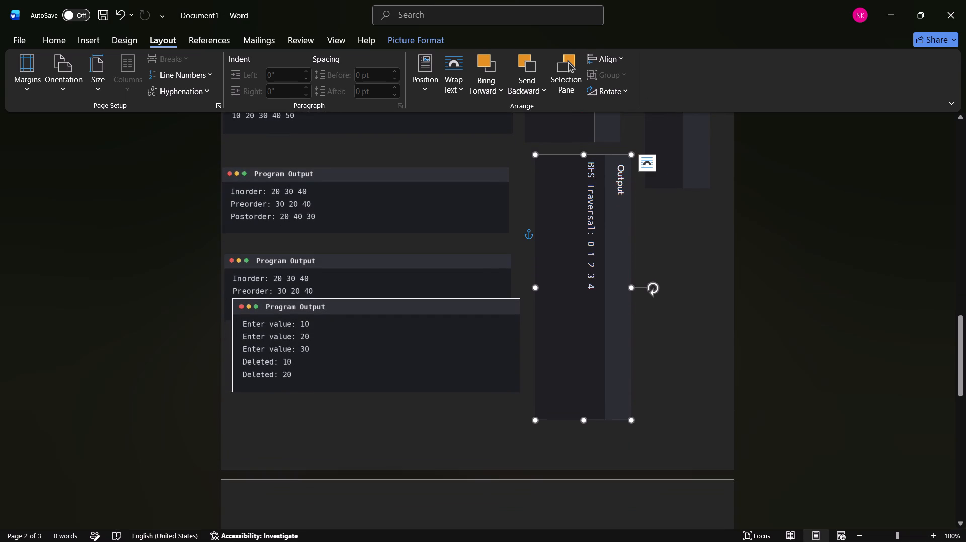
Move the horizontal queue output on page 2 down, directly below the second tree traversal output, clear of its text.
{"action": "left_click_drag", "start_coordinate": [374, 325], "coordinate": [366, 359]}
Review the arrangement of the output screenshots on pages 1 and 2, checking for overlaps and free space.
{"action": "scroll", "coordinate": [366, 359], "scroll_direction": "up", "scroll_amount": 9}
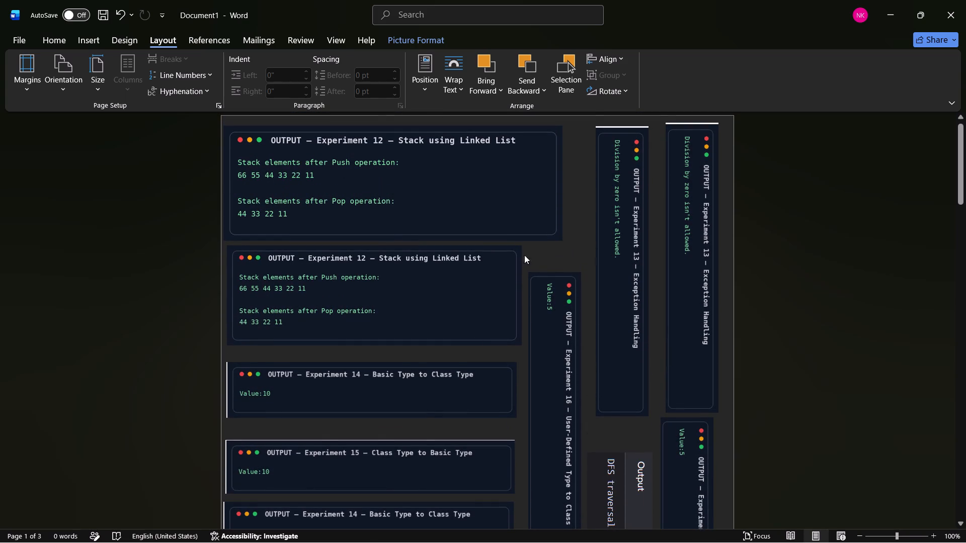
{"action": "scroll", "coordinate": [432, 309], "scroll_direction": "down", "scroll_amount": 1}
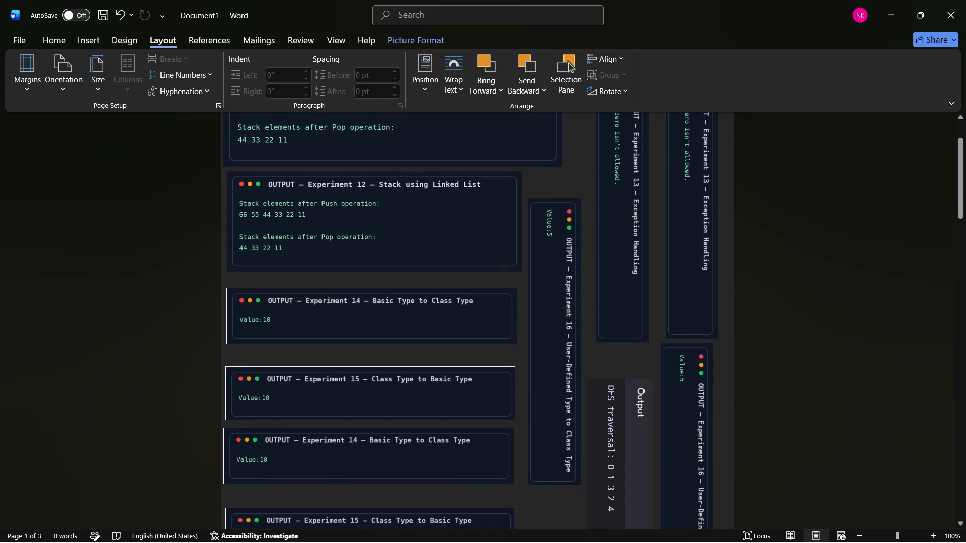
{"action": "scroll", "coordinate": [391, 346], "scroll_direction": "down", "scroll_amount": 1}
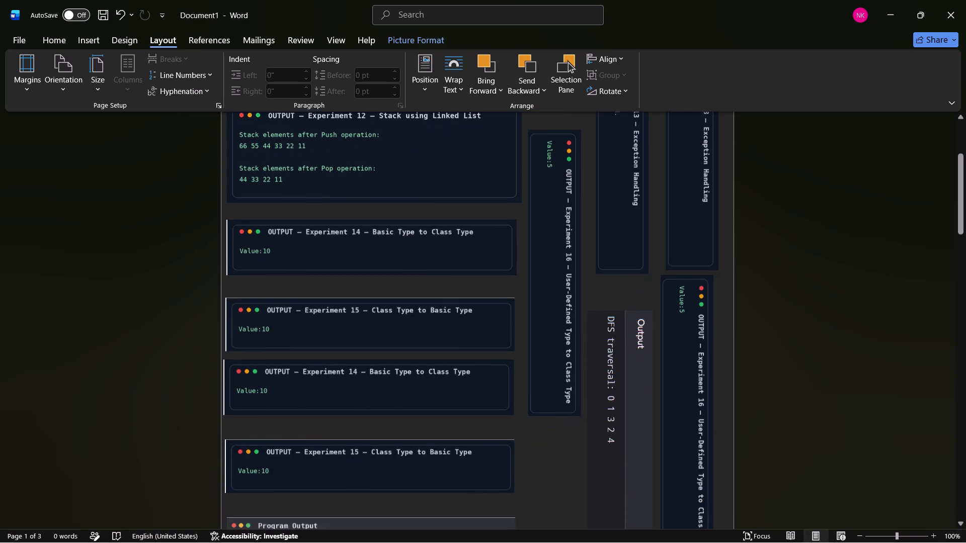
{"action": "scroll", "coordinate": [391, 346], "scroll_direction": "down", "scroll_amount": 1}
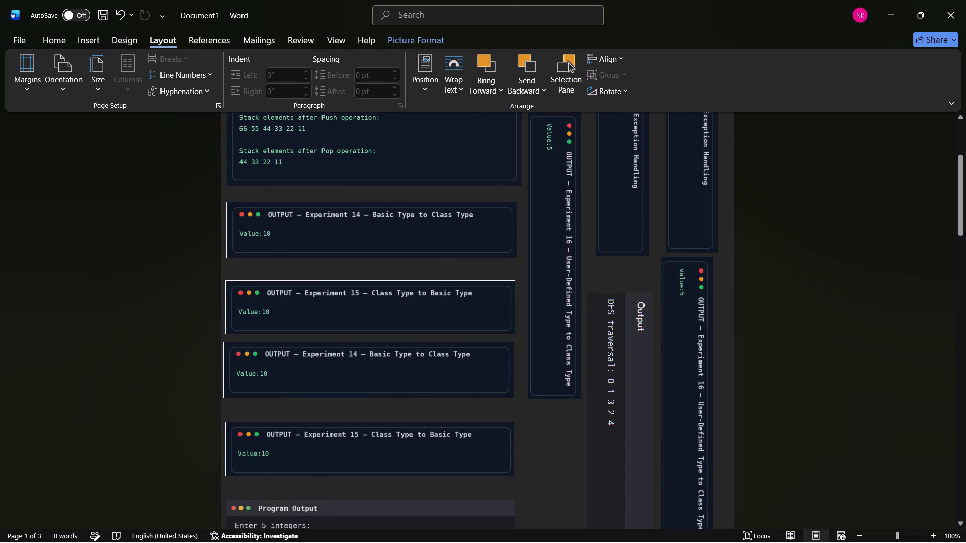
{"action": "scroll", "coordinate": [481, 396], "scroll_direction": "up", "scroll_amount": 2}
{"action": "scroll", "coordinate": [481, 396], "scroll_direction": "down", "scroll_amount": 1}
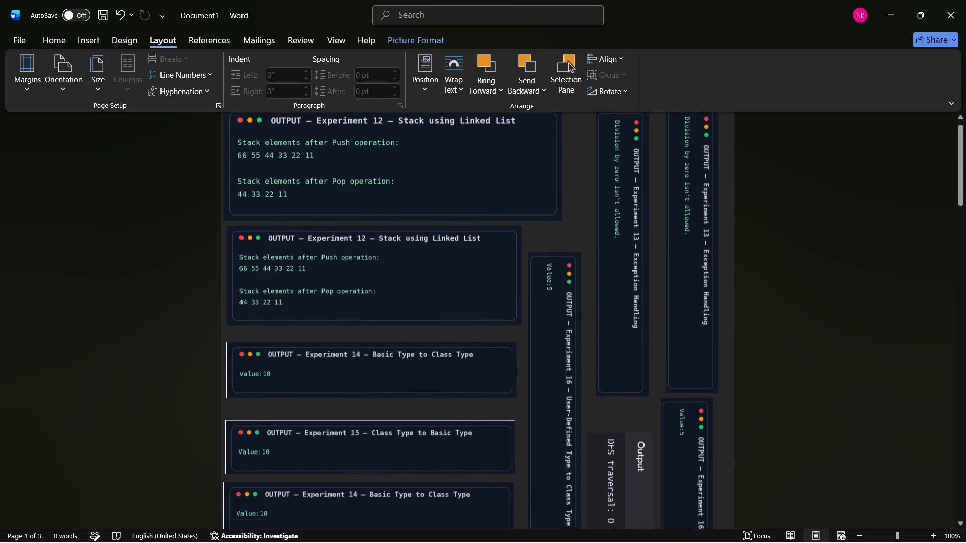
{"action": "scroll", "coordinate": [481, 396], "scroll_direction": "down", "scroll_amount": 2}
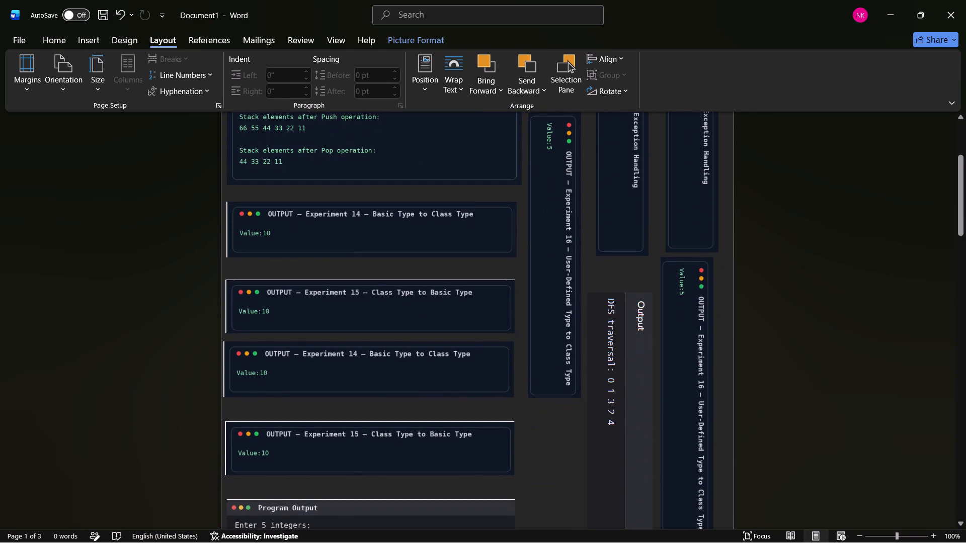
{"action": "scroll", "coordinate": [481, 396], "scroll_direction": "down", "scroll_amount": 2}
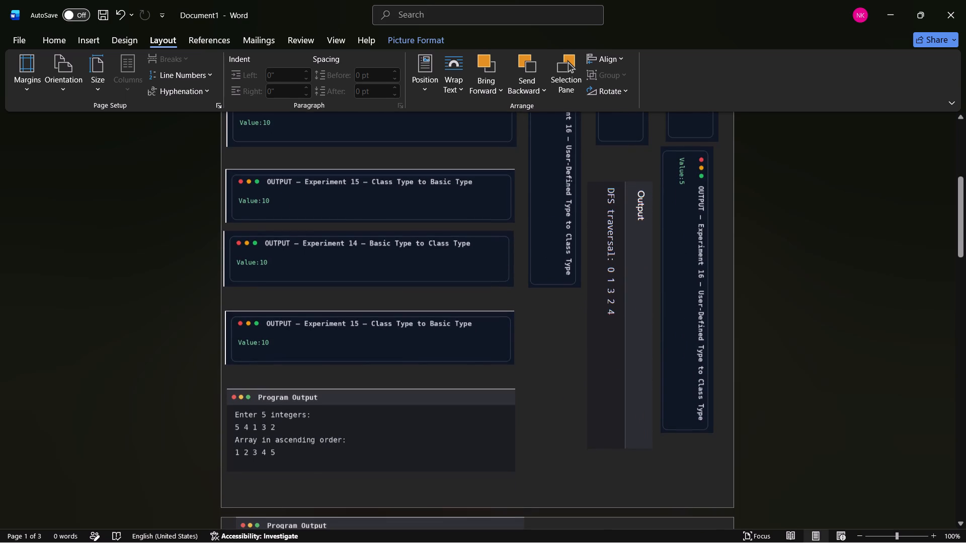
{"action": "scroll", "coordinate": [481, 396], "scroll_direction": "up", "scroll_amount": 3}
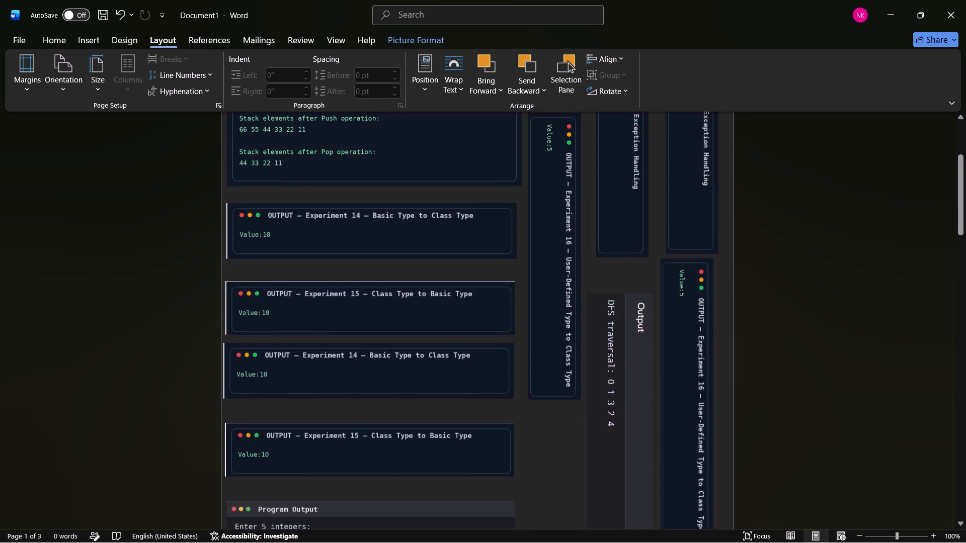
{"action": "scroll", "coordinate": [480, 374], "scroll_direction": "down", "scroll_amount": 1}
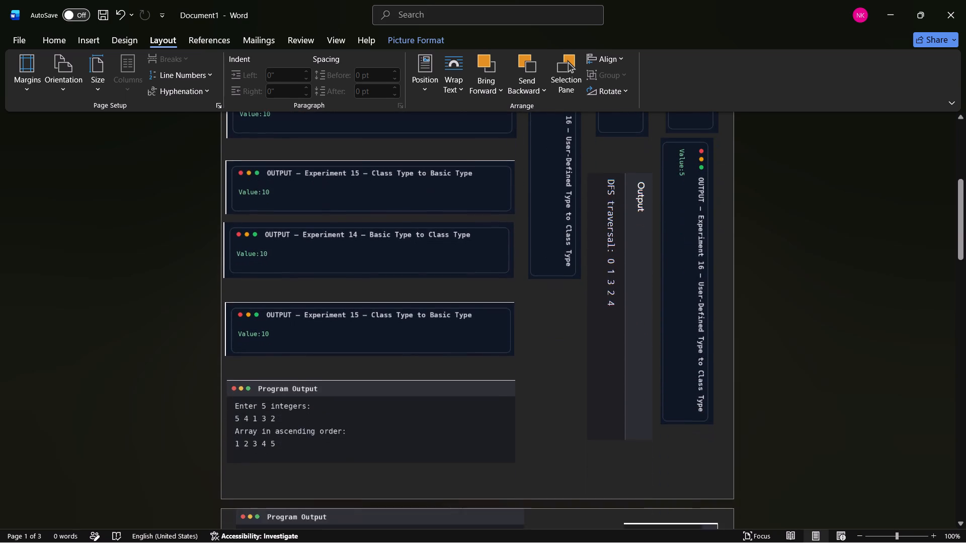
{"action": "scroll", "coordinate": [480, 374], "scroll_direction": "down", "scroll_amount": 3}
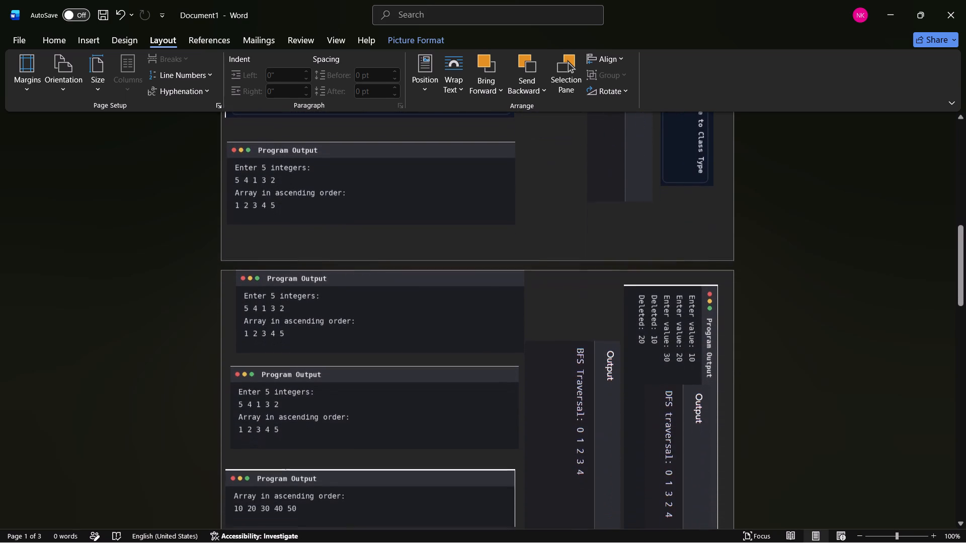
{"action": "scroll", "coordinate": [480, 374], "scroll_direction": "down", "scroll_amount": 1}
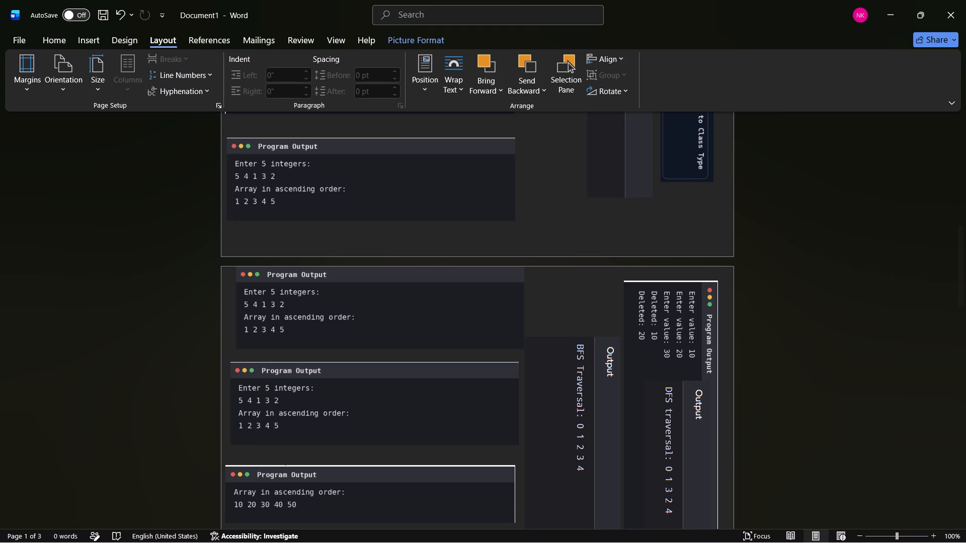
{"action": "scroll", "coordinate": [409, 367], "scroll_direction": "down", "scroll_amount": 1}
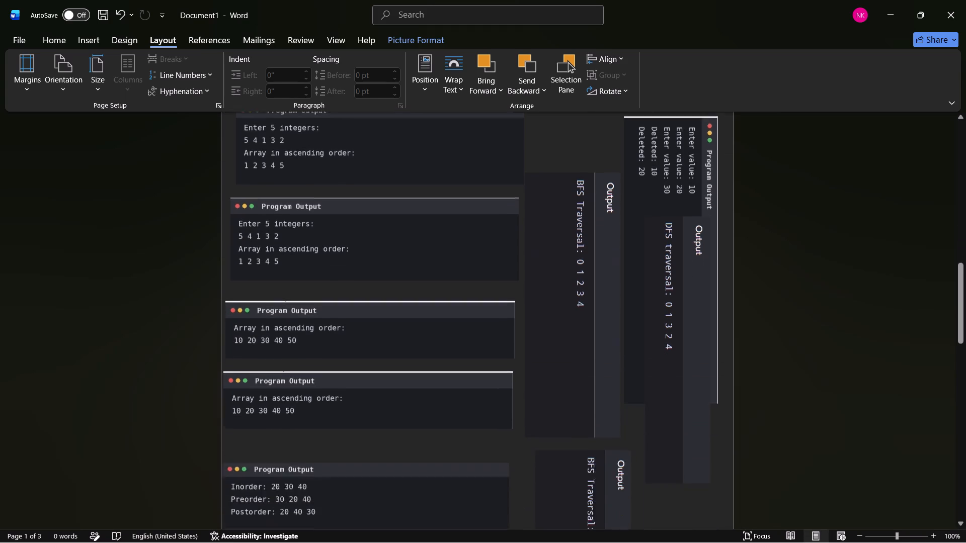
{"action": "scroll", "coordinate": [409, 367], "scroll_direction": "down", "scroll_amount": 1}
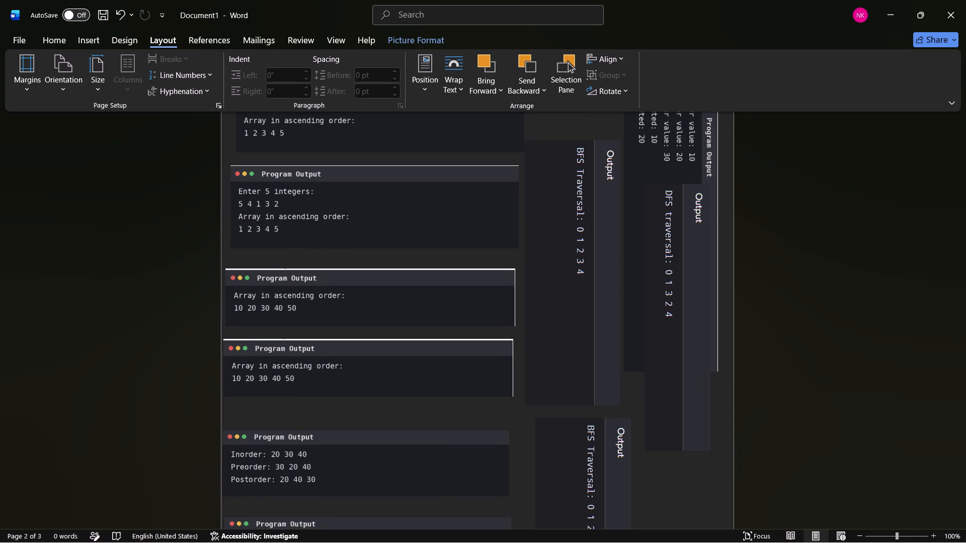
{"action": "scroll", "coordinate": [409, 367], "scroll_direction": "down", "scroll_amount": 1}
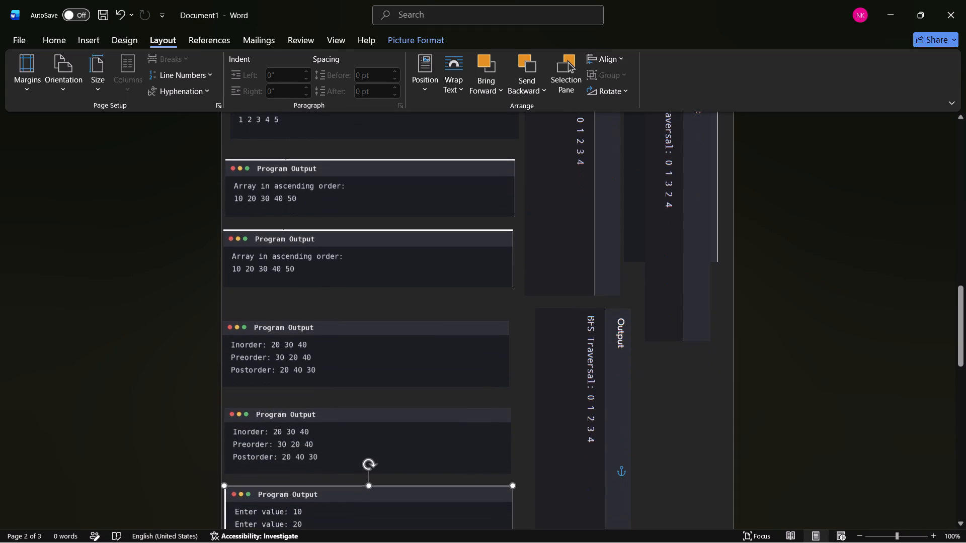
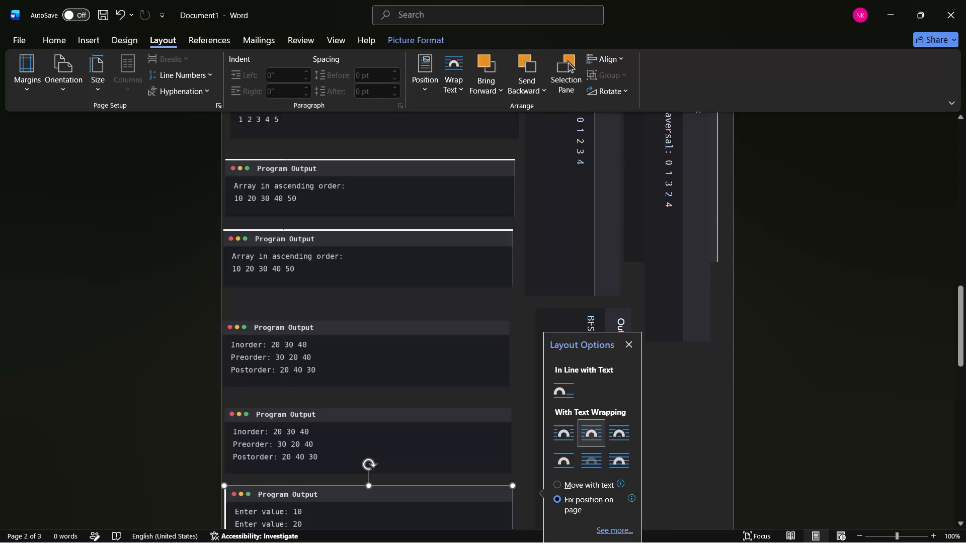
Move the vertical DFS output on page 2 beside the lower BFS output and align it to the bottom margin.
{"action": "scroll", "coordinate": [409, 367], "scroll_direction": "down", "scroll_amount": 2}
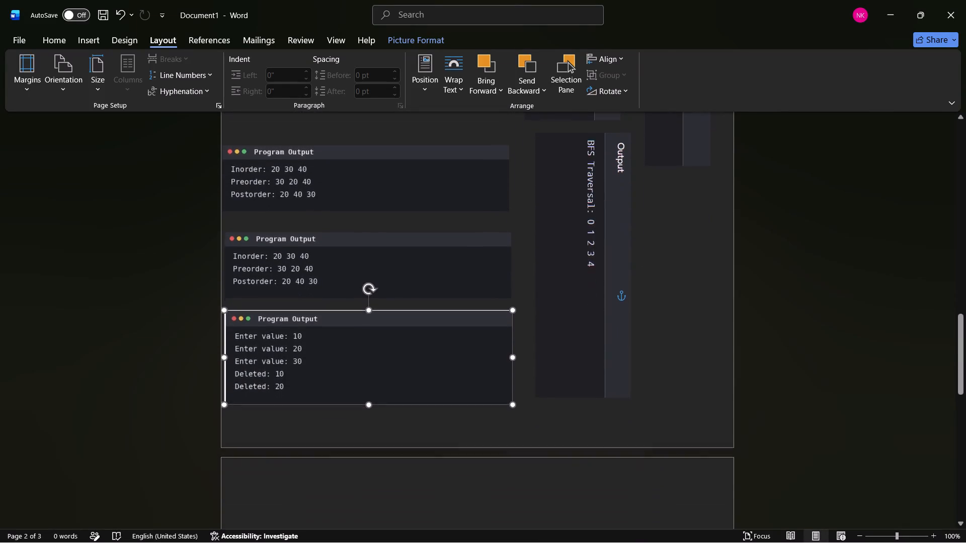
{"action": "scroll", "coordinate": [409, 367], "scroll_direction": "up", "scroll_amount": 1}
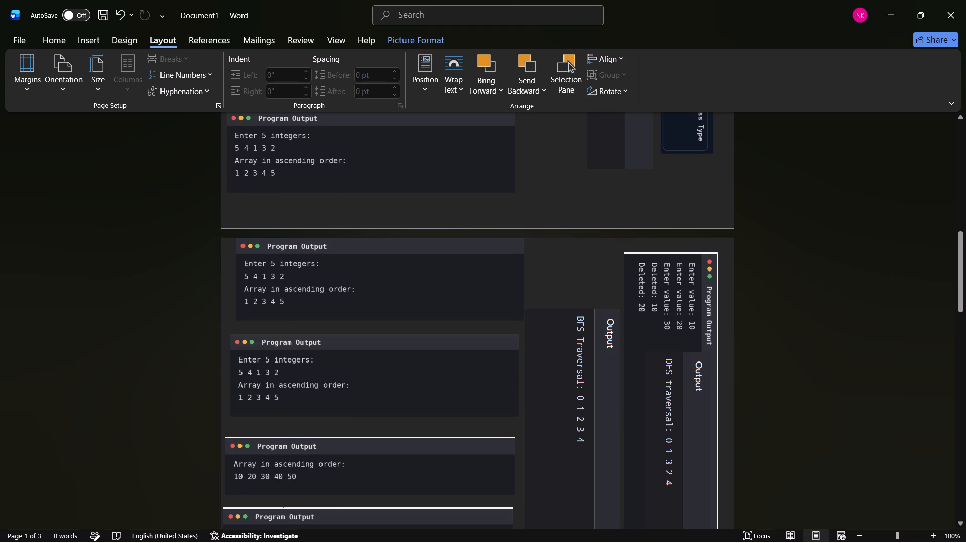
{"action": "scroll", "coordinate": [409, 367], "scroll_direction": "down", "scroll_amount": 2}
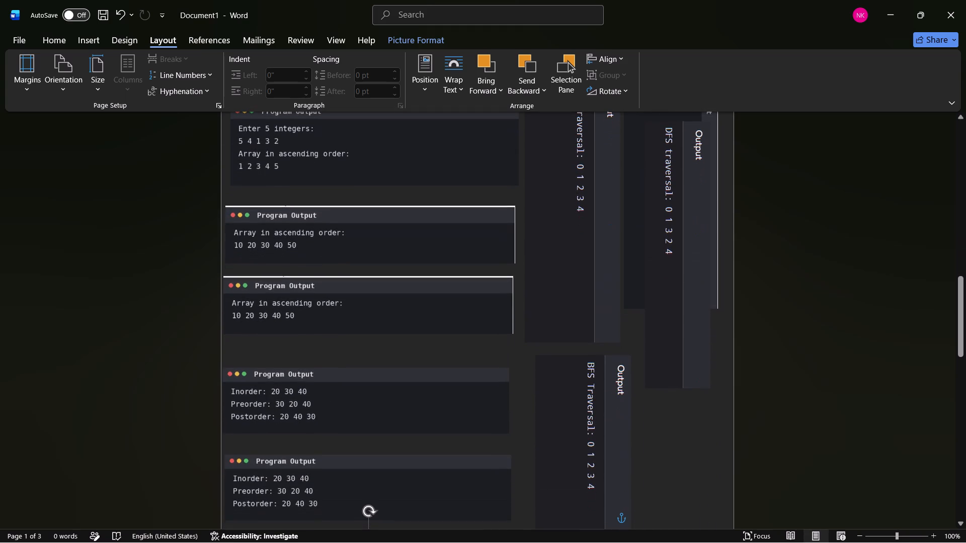
{"action": "left_click_drag", "start_coordinate": [674, 323], "coordinate": [681, 499]}
{"action": "scroll", "coordinate": [681, 499], "scroll_direction": "down", "scroll_amount": 1}
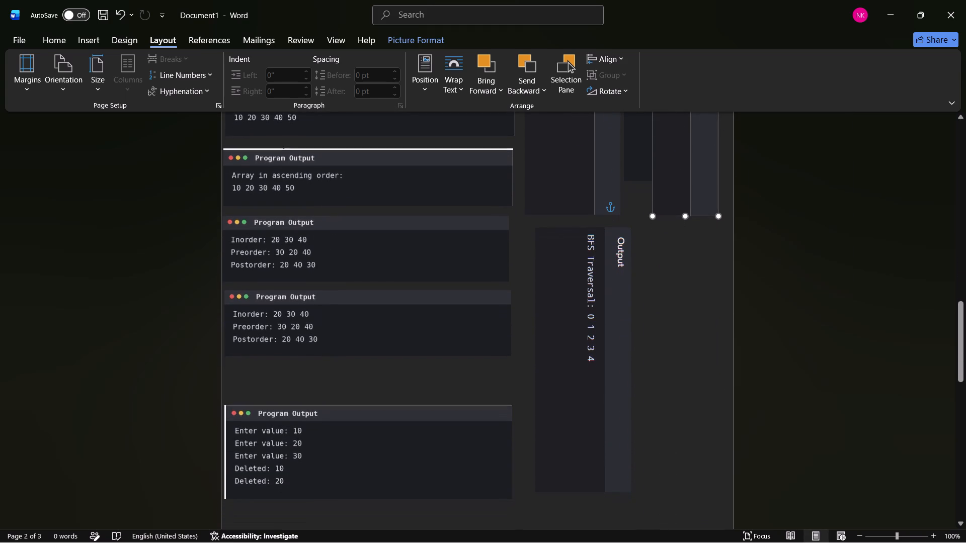
{"action": "left_click_drag", "start_coordinate": [682, 162], "coordinate": [678, 465]}
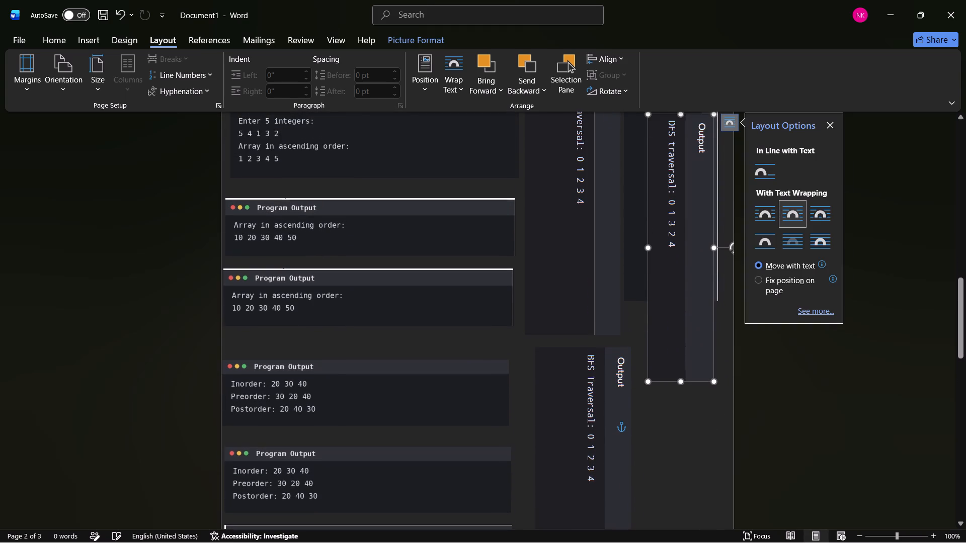
{"action": "left_click_drag", "start_coordinate": [666, 285], "coordinate": [661, 463]}
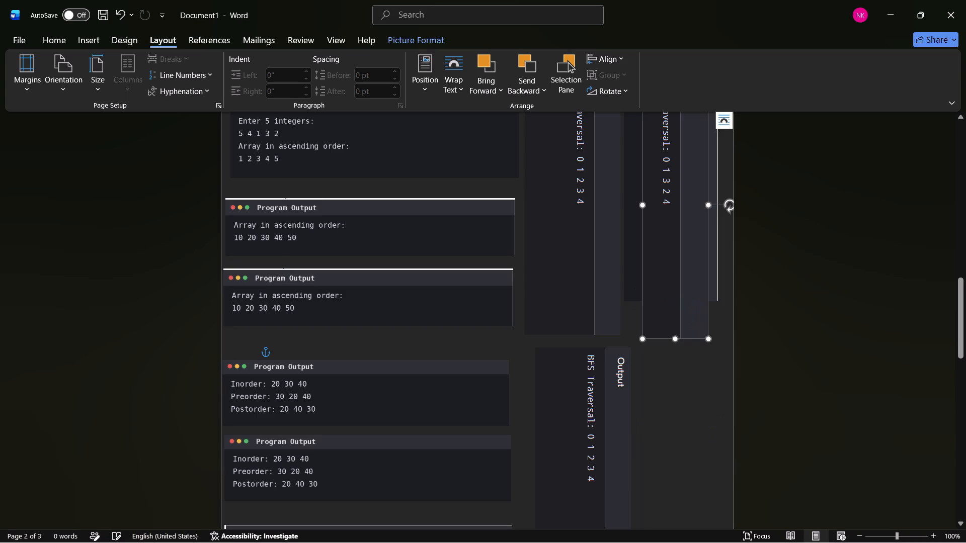
{"action": "left_click", "coordinate": [610, 61]}
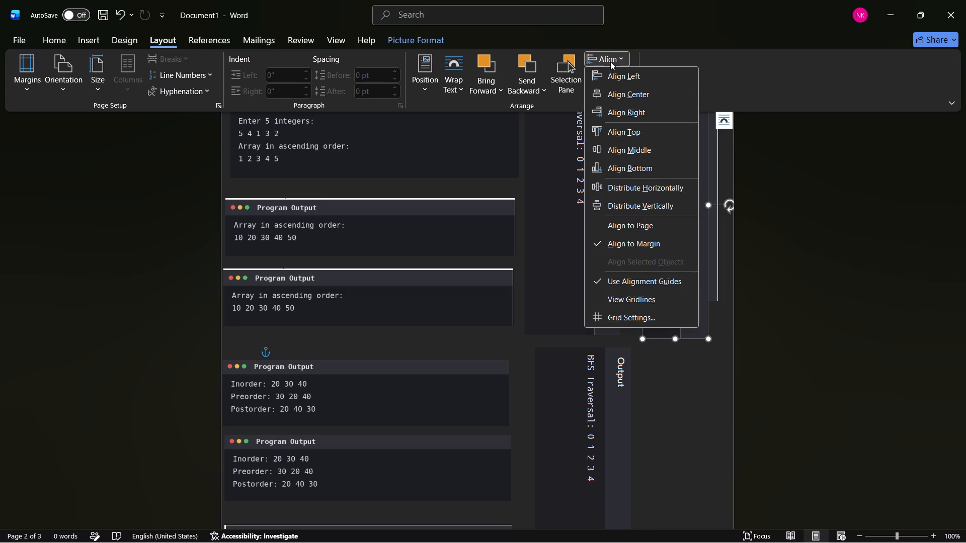
{"action": "left_click", "coordinate": [632, 170]}
Move the second tree traversal output on page 2 up, closer beneath the first tree traversal output.
{"action": "scroll", "coordinate": [641, 331], "scroll_direction": "down", "scroll_amount": 1}
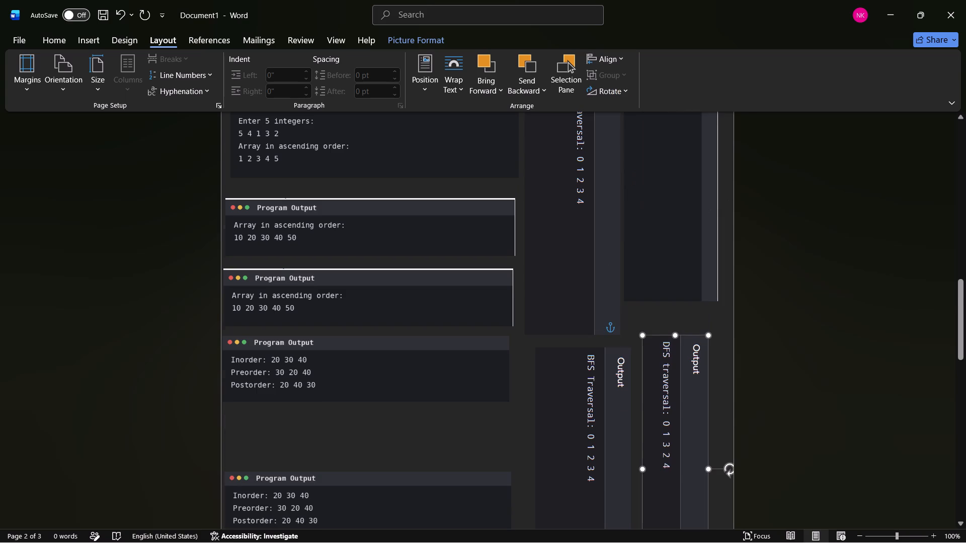
{"action": "scroll", "coordinate": [641, 331], "scroll_direction": "down", "scroll_amount": 1}
{"action": "left_click_drag", "start_coordinate": [451, 383], "coordinate": [448, 332]}
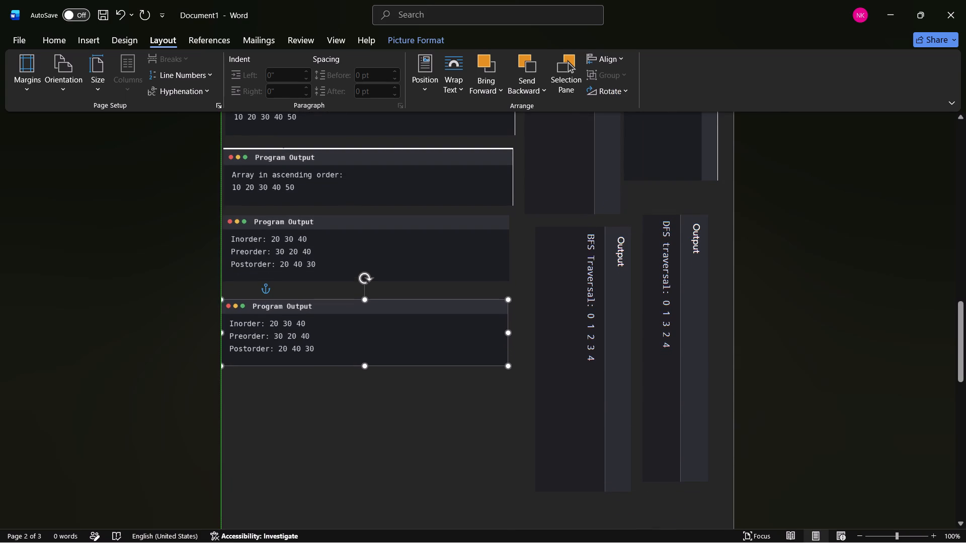
Move the horizontal queue output from page 3 back to page 2, below the second tree traversal output.
{"action": "scroll", "coordinate": [448, 332], "scroll_direction": "down", "scroll_amount": 7}
{"action": "left_click", "coordinate": [395, 444]}
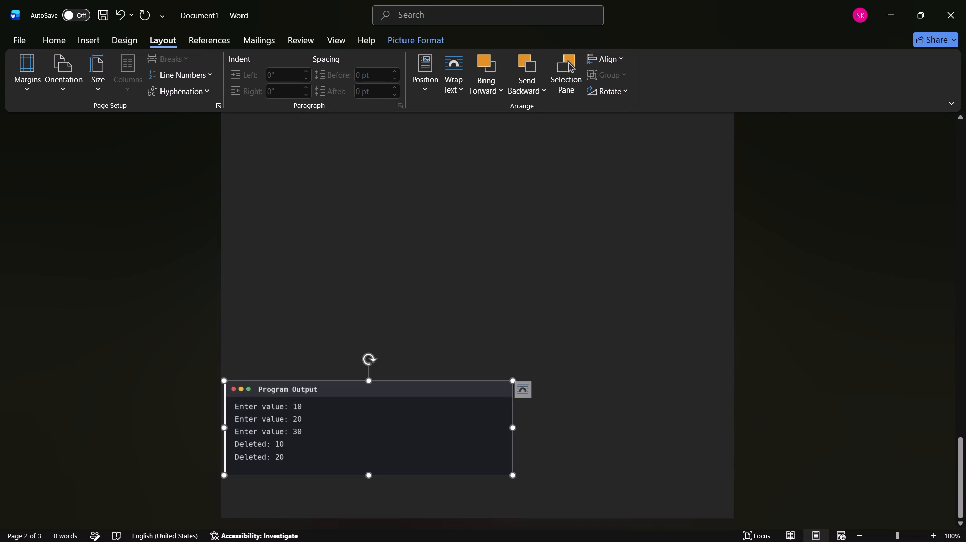
{"action": "left_click_drag", "start_coordinate": [400, 454], "coordinate": [400, 262]}
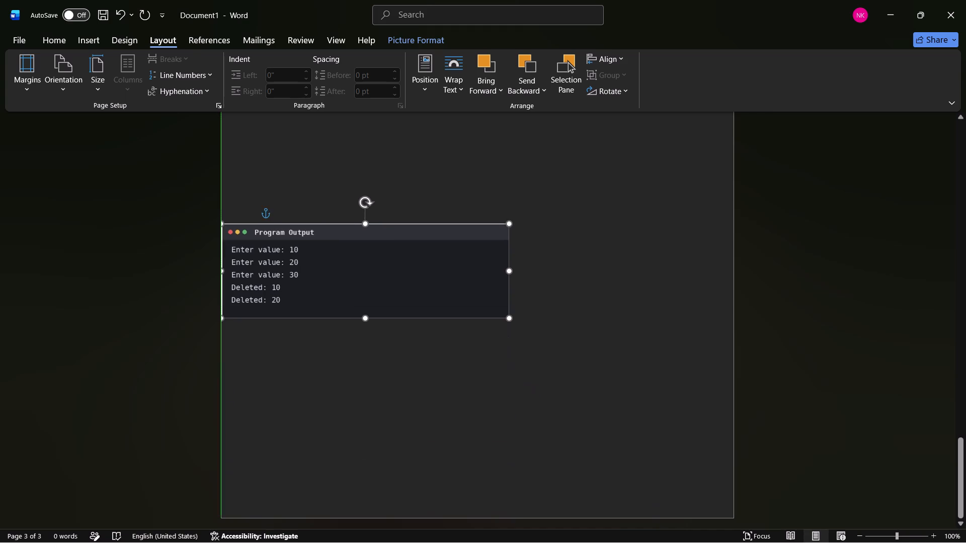
{"action": "left_click_drag", "start_coordinate": [400, 262], "coordinate": [401, 240]}
{"action": "scroll", "coordinate": [401, 240], "scroll_direction": "up", "scroll_amount": 3}
{"action": "scroll", "coordinate": [445, 377], "scroll_direction": "down", "scroll_amount": 1}
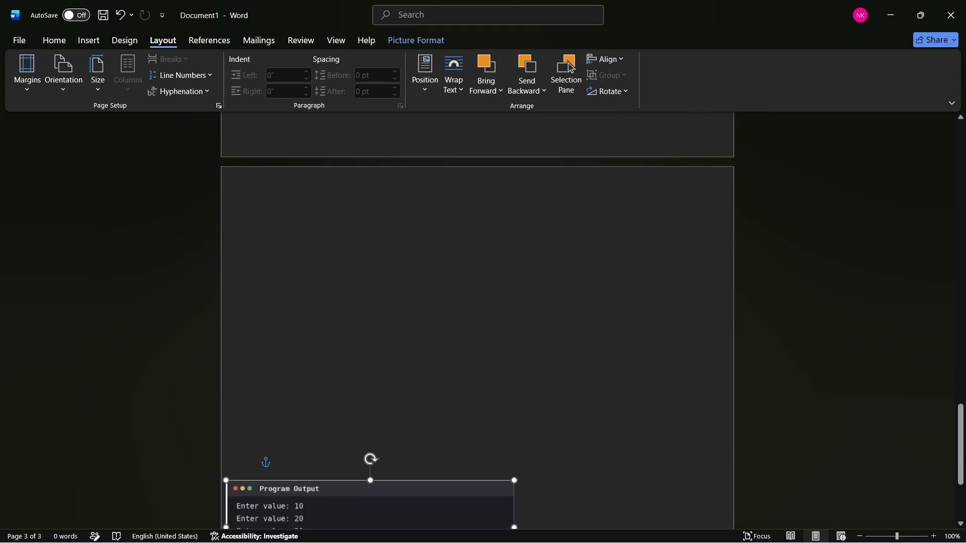
{"action": "scroll", "coordinate": [445, 377], "scroll_direction": "down", "scroll_amount": 1}
{"action": "left_click_drag", "start_coordinate": [459, 240], "coordinate": [446, 113]}
{"action": "scroll", "coordinate": [446, 113], "scroll_direction": "up", "scroll_amount": 3}
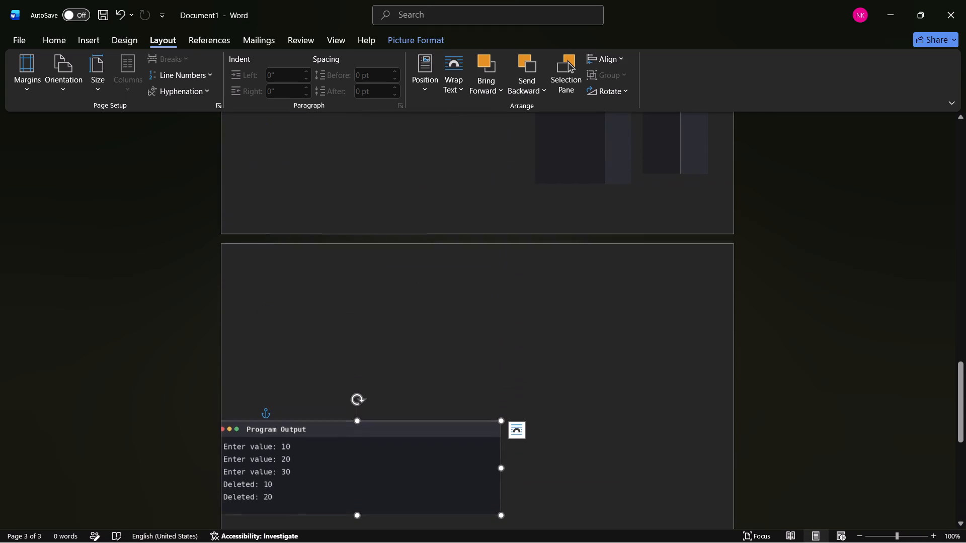
{"action": "left_click_drag", "start_coordinate": [406, 459], "coordinate": [412, 183]}
{"action": "scroll", "coordinate": [412, 183], "scroll_direction": "up", "scroll_amount": 1}
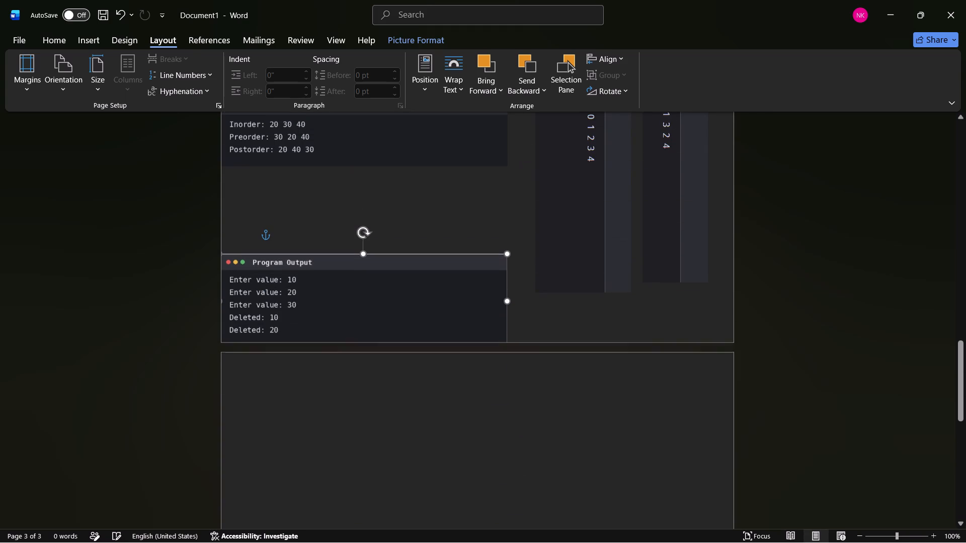
{"action": "left_click_drag", "start_coordinate": [389, 286], "coordinate": [385, 233]}
Review the arrangement of the output screenshots across pages 1 and 2, checking for overlaps and leftover space.
{"action": "scroll", "coordinate": [385, 233], "scroll_direction": "up", "scroll_amount": 1}
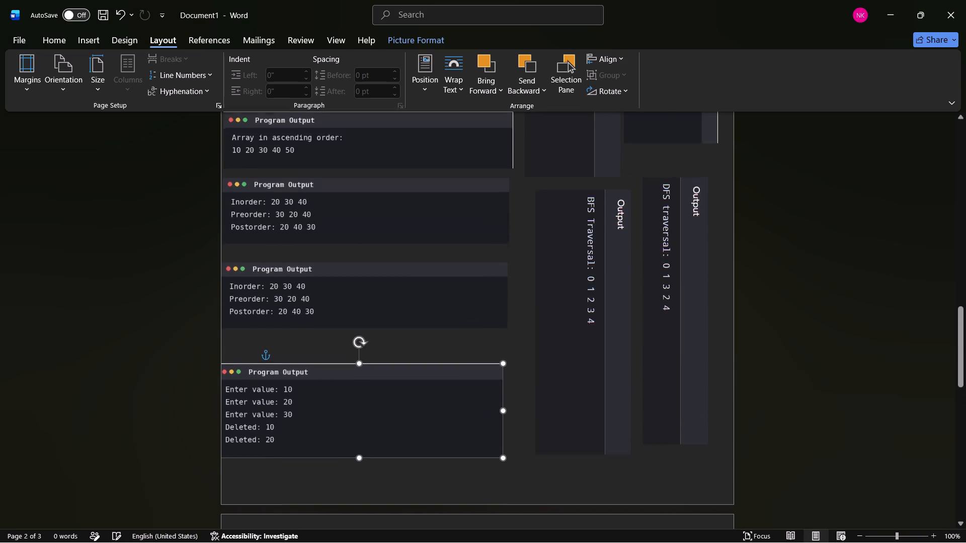
{"action": "scroll", "coordinate": [380, 252], "scroll_direction": "up", "scroll_amount": 4}
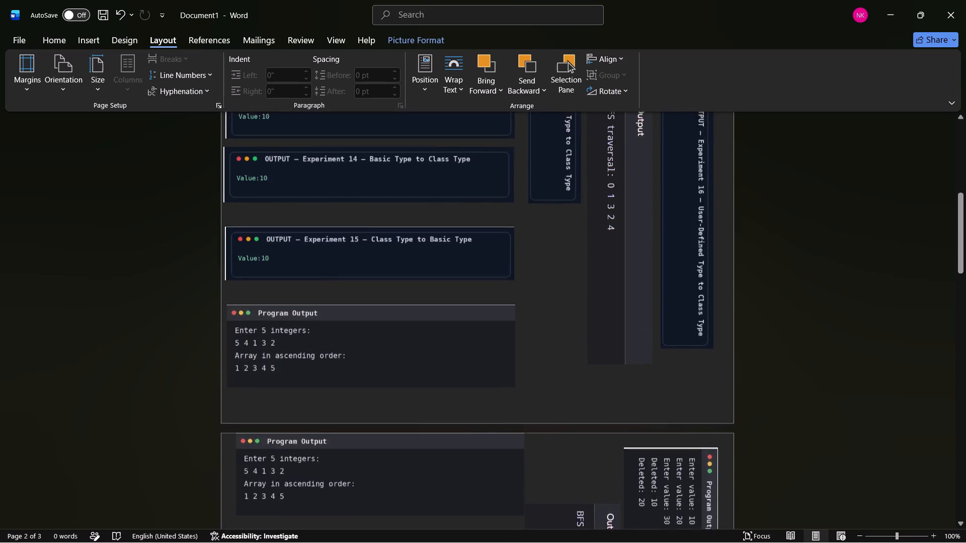
{"action": "scroll", "coordinate": [380, 252], "scroll_direction": "up", "scroll_amount": 3}
{"action": "scroll", "coordinate": [380, 252], "scroll_direction": "down", "scroll_amount": 1}
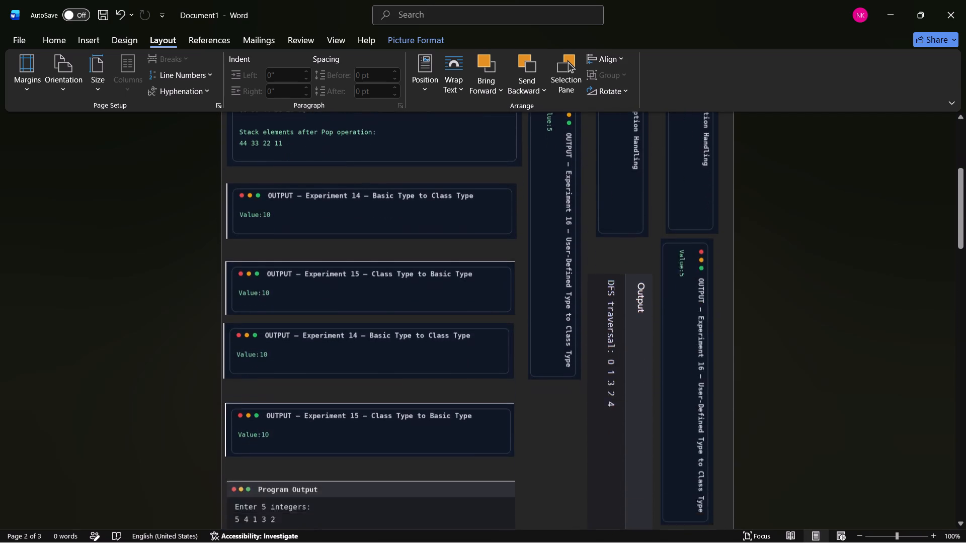
{"action": "scroll", "coordinate": [380, 252], "scroll_direction": "down", "scroll_amount": 3}
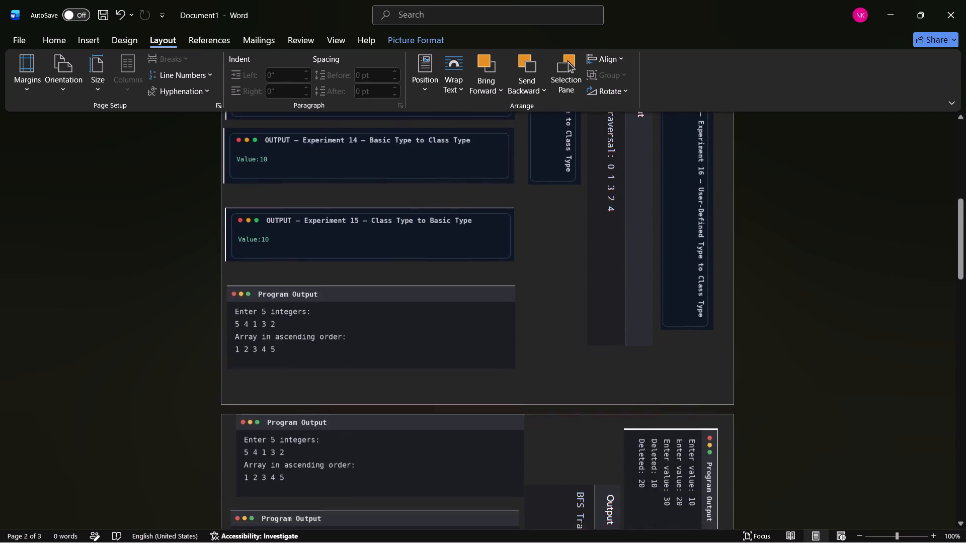
{"action": "scroll", "coordinate": [380, 252], "scroll_direction": "down", "scroll_amount": 4}
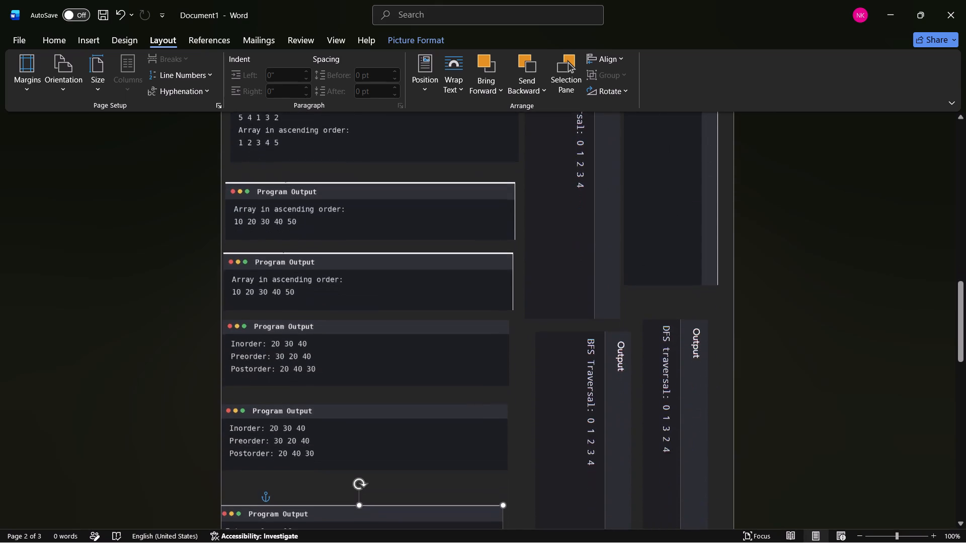
{"action": "scroll", "coordinate": [380, 252], "scroll_direction": "down", "scroll_amount": 3}
{"action": "scroll", "coordinate": [380, 252], "scroll_direction": "up", "scroll_amount": 1}
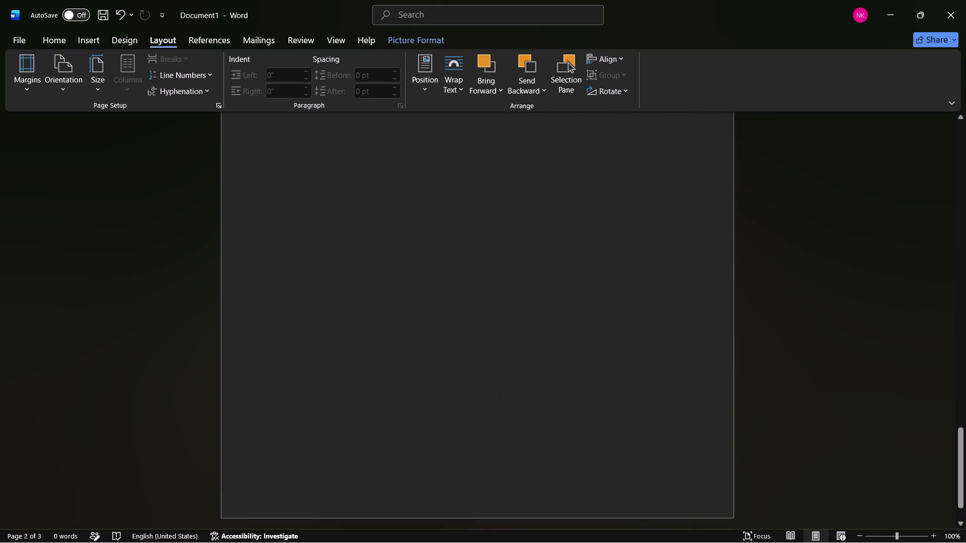
{"action": "scroll", "coordinate": [380, 252], "scroll_direction": "up", "scroll_amount": 5}
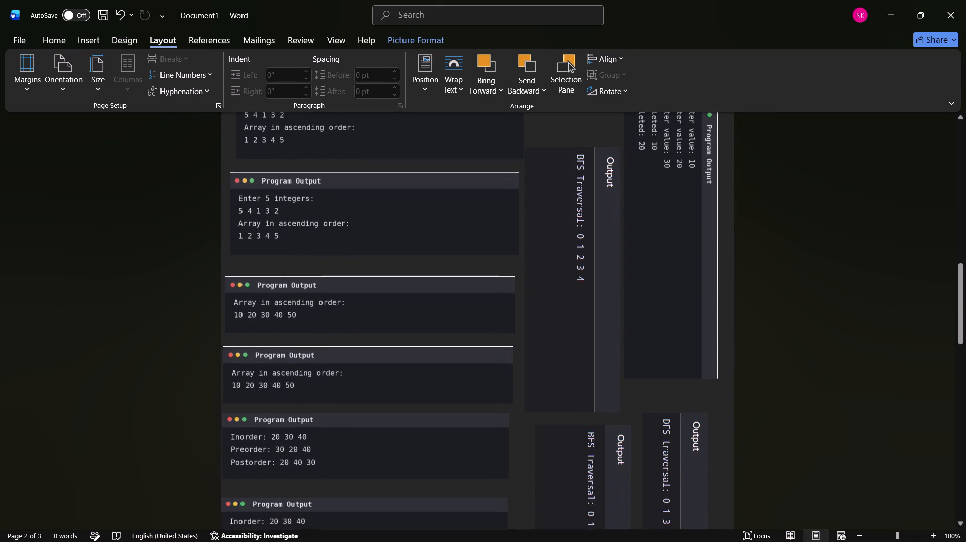
{"action": "scroll", "coordinate": [380, 252], "scroll_direction": "up", "scroll_amount": 2}
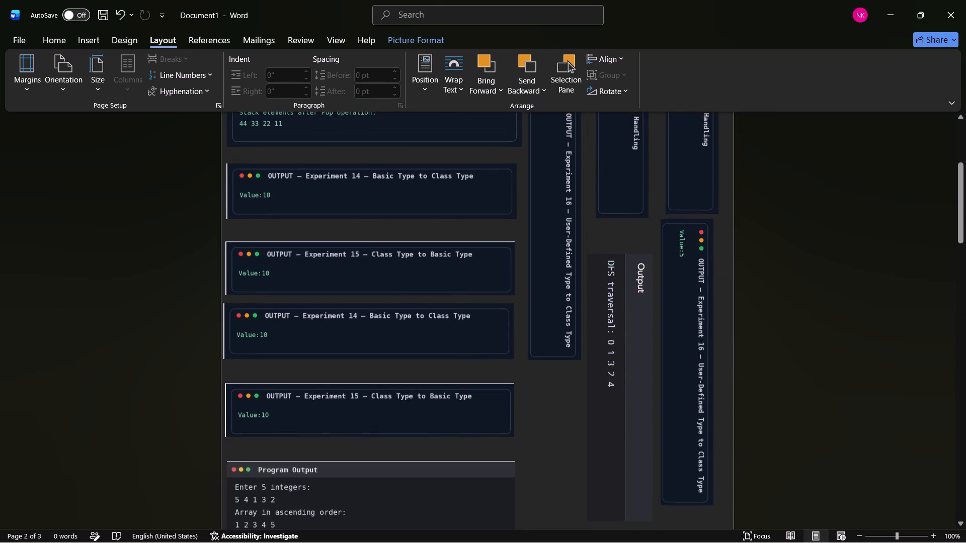
{"action": "scroll", "coordinate": [380, 252], "scroll_direction": "up", "scroll_amount": 3}
{"action": "scroll", "coordinate": [380, 252], "scroll_direction": "down", "scroll_amount": 1}
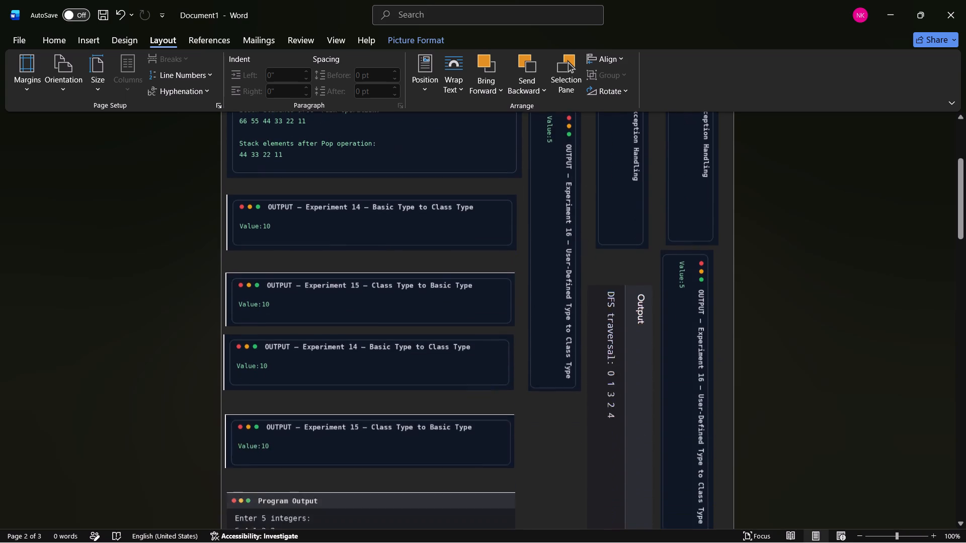
{"action": "scroll", "coordinate": [380, 252], "scroll_direction": "down", "scroll_amount": 3}
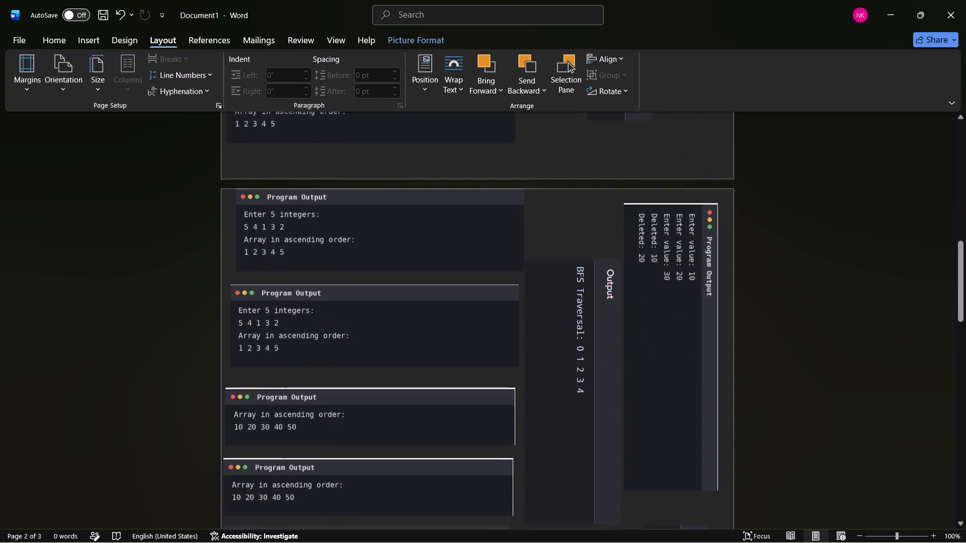
{"action": "scroll", "coordinate": [380, 252], "scroll_direction": "down", "scroll_amount": 5}
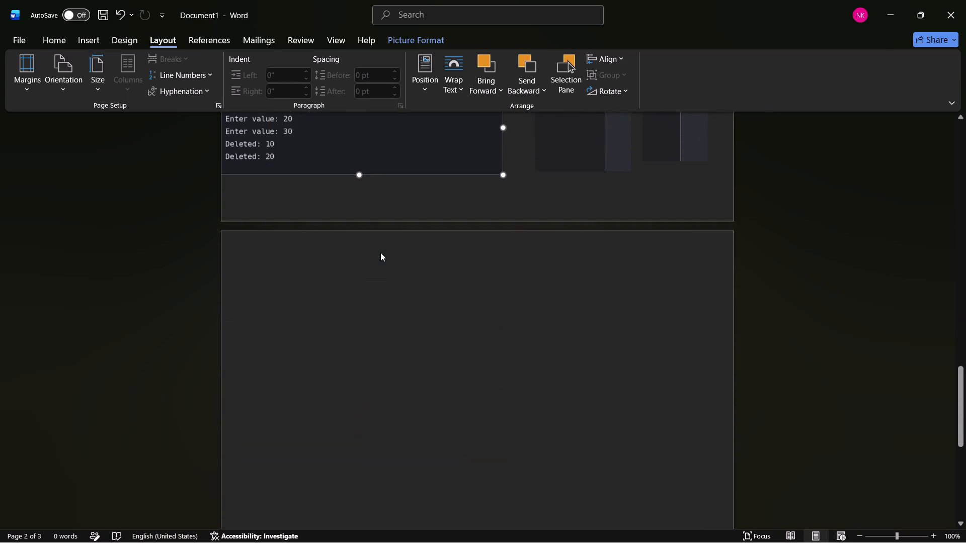
Remove the empty page 3 by deleting its blank space and paragraphs back to page 2.
{"action": "scroll", "coordinate": [380, 252], "scroll_direction": "down", "scroll_amount": 3}
{"action": "left_click", "coordinate": [377, 386]}
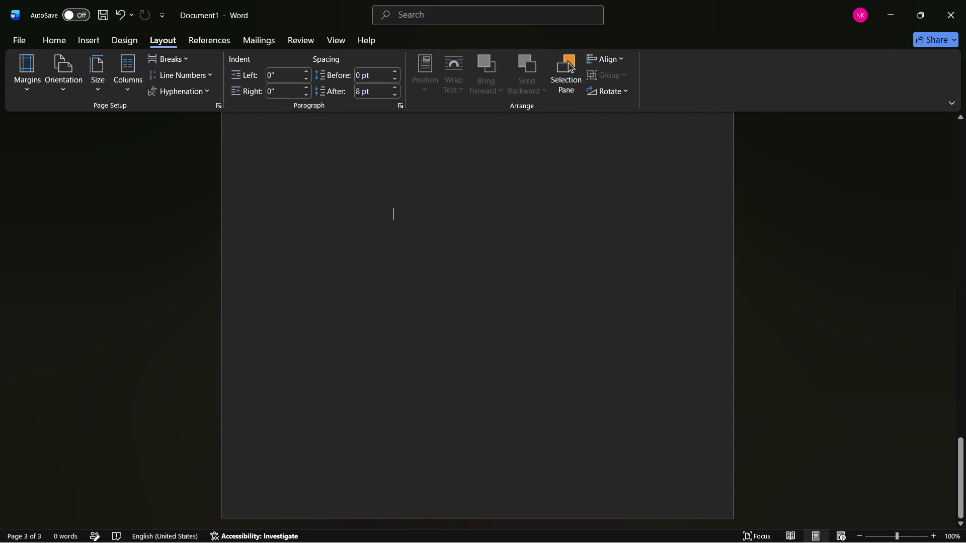
{"action": "key", "text": "BackSpace"}
{"action": "key", "text": "BackSpace"}
{"action": "key", "text": "BackSpace"}
{"action": "key", "text": "BackSpace"}
{"action": "key", "text": "BackSpace"}
{"action": "key", "text": "BackSpace"}
{"action": "key", "text": "BackSpace"}
{"action": "key", "text": "BackSpace"}
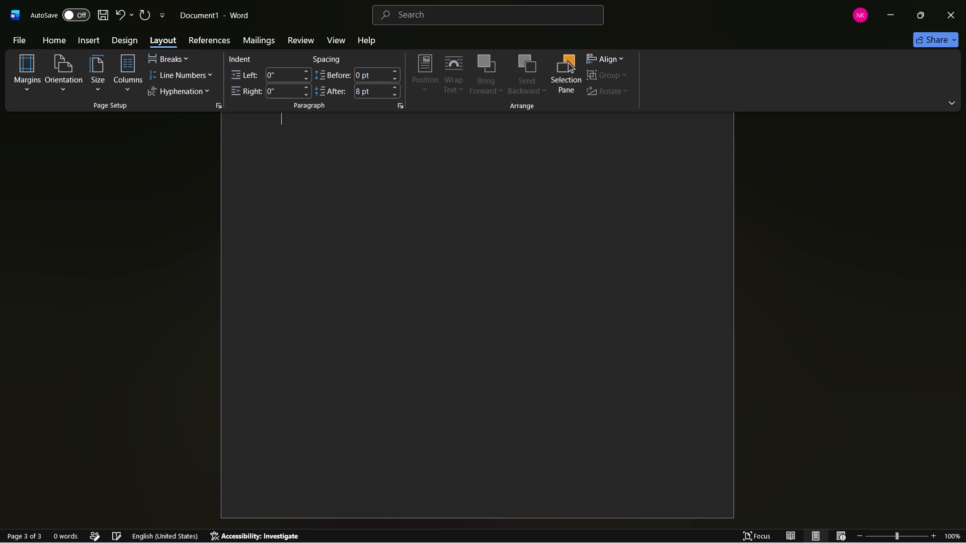
{"action": "key", "text": "BackSpace"}
{"action": "key", "text": "BackSpace"}
{"action": "key", "text": "BackSpace"}
{"action": "key", "text": "BackSpace"}
{"action": "key", "text": "BackSpace"}
{"action": "key", "text": "BackSpace"}
{"action": "key", "text": "BackSpace"}
{"action": "key", "text": "BackSpace"}
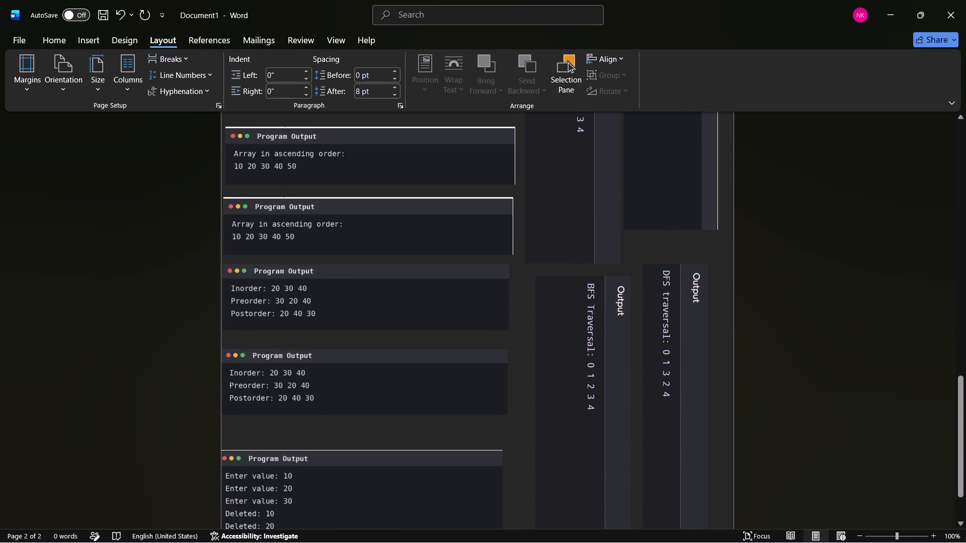
Delete the smaller duplicate of the Experiment 12 Stack using Linked List output on page 1.
{"action": "scroll", "coordinate": [411, 387], "scroll_direction": "up", "scroll_amount": 7}
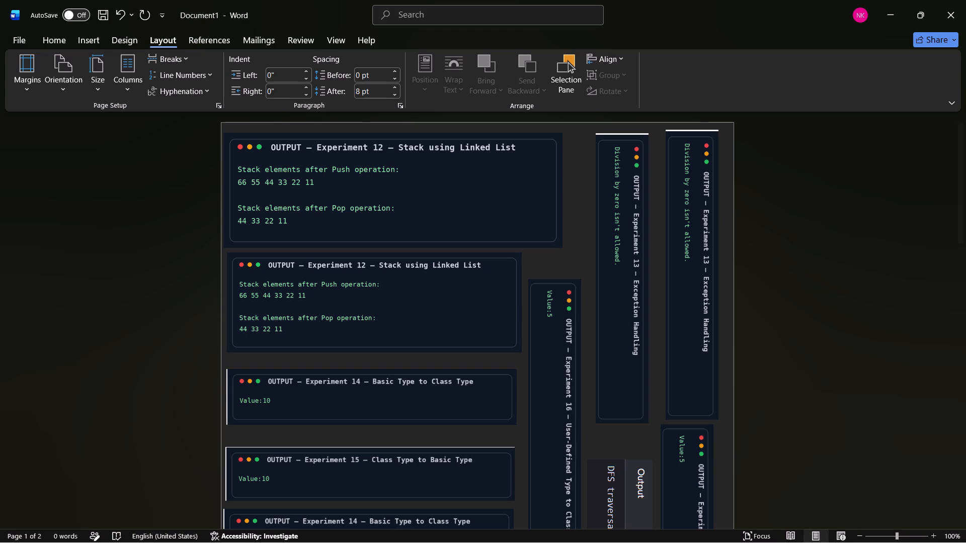
{"action": "left_click", "coordinate": [408, 297]}
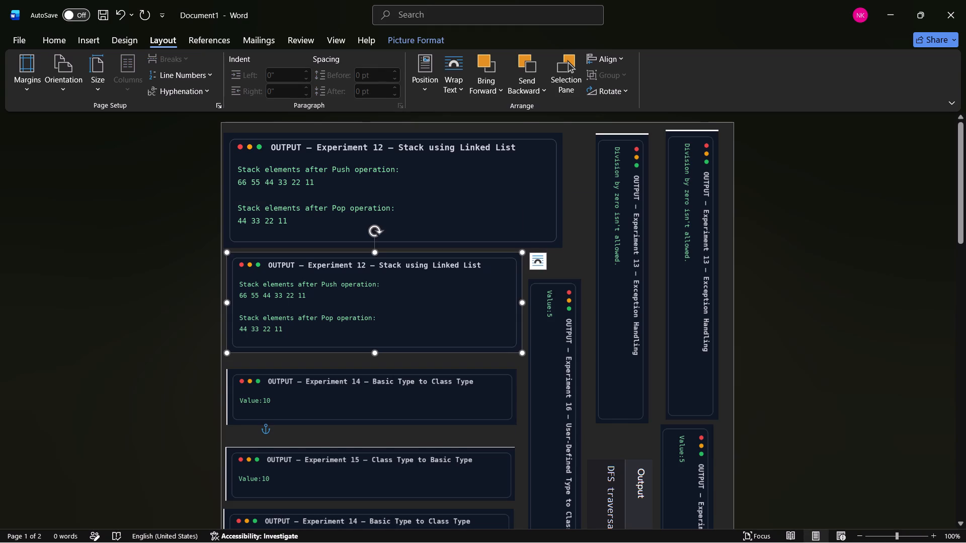
{"action": "key", "text": "Delete"}
Move the displaced "Enter 5 integers" output from the top of page 1 down to just below the lower Experiment 14 output.
{"action": "left_click_drag", "start_coordinate": [379, 180], "coordinate": [375, 309]}
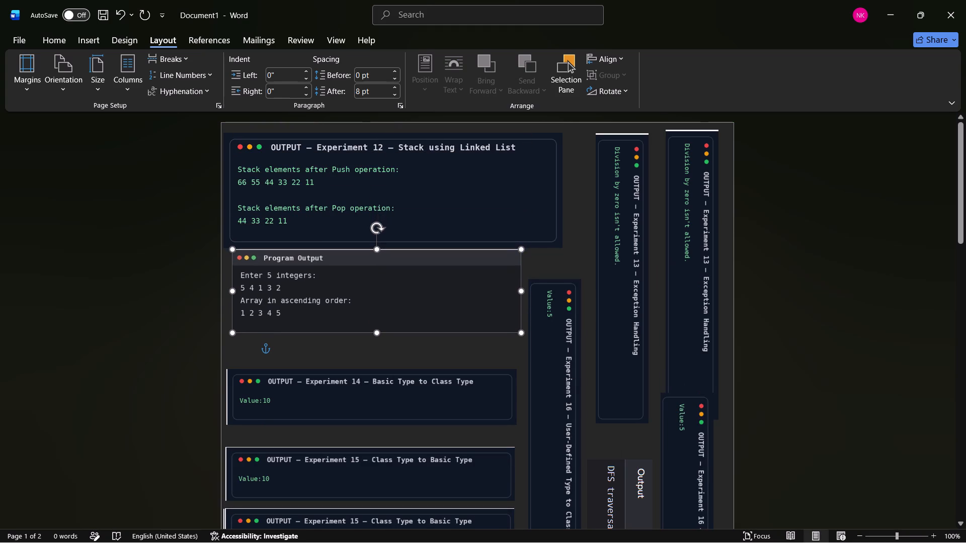
{"action": "left_click_drag", "start_coordinate": [375, 309], "coordinate": [373, 317]}
{"action": "scroll", "coordinate": [373, 317], "scroll_direction": "down", "scroll_amount": 2}
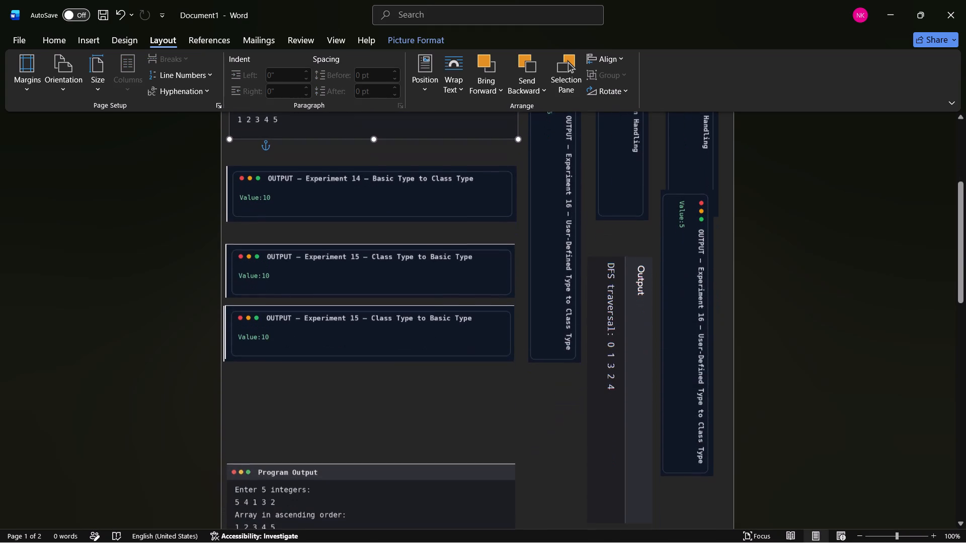
{"action": "scroll", "coordinate": [330, 175], "scroll_direction": "up", "scroll_amount": 1}
{"action": "left_click_drag", "start_coordinate": [326, 276], "coordinate": [327, 424]}
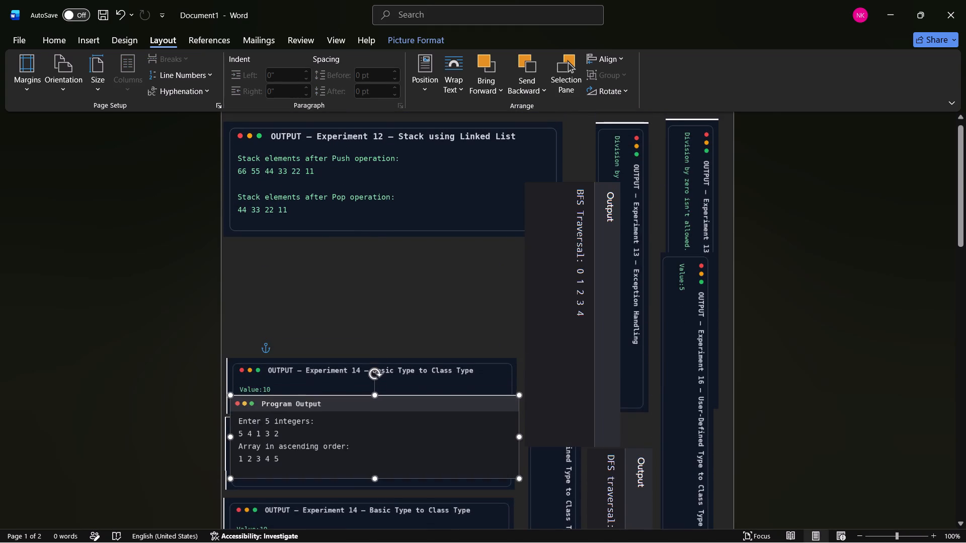
{"action": "scroll", "coordinate": [327, 424], "scroll_direction": "down", "scroll_amount": 1}
{"action": "left_click_drag", "start_coordinate": [349, 289], "coordinate": [349, 459]}
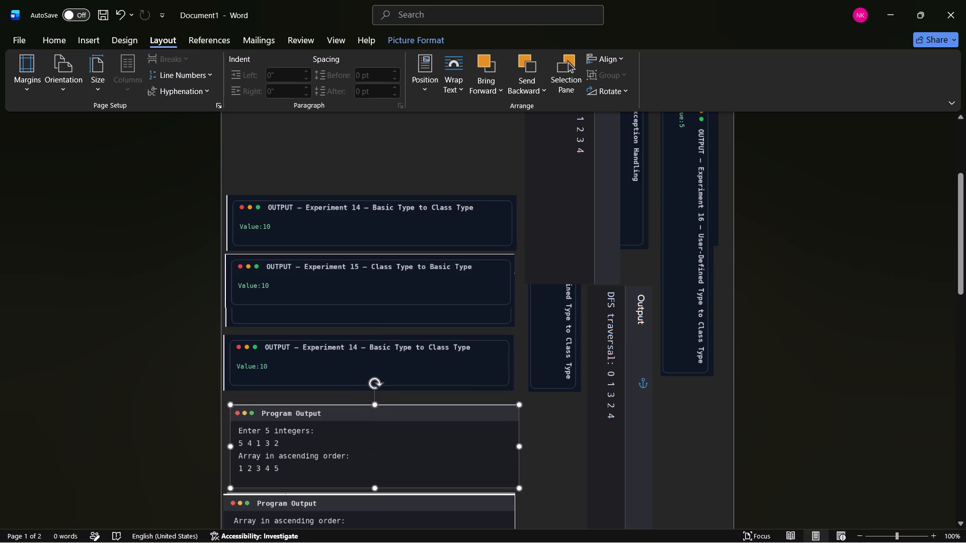
{"action": "left_click_drag", "start_coordinate": [349, 459], "coordinate": [348, 457]}
{"action": "scroll", "coordinate": [348, 457], "scroll_direction": "down", "scroll_amount": 1}
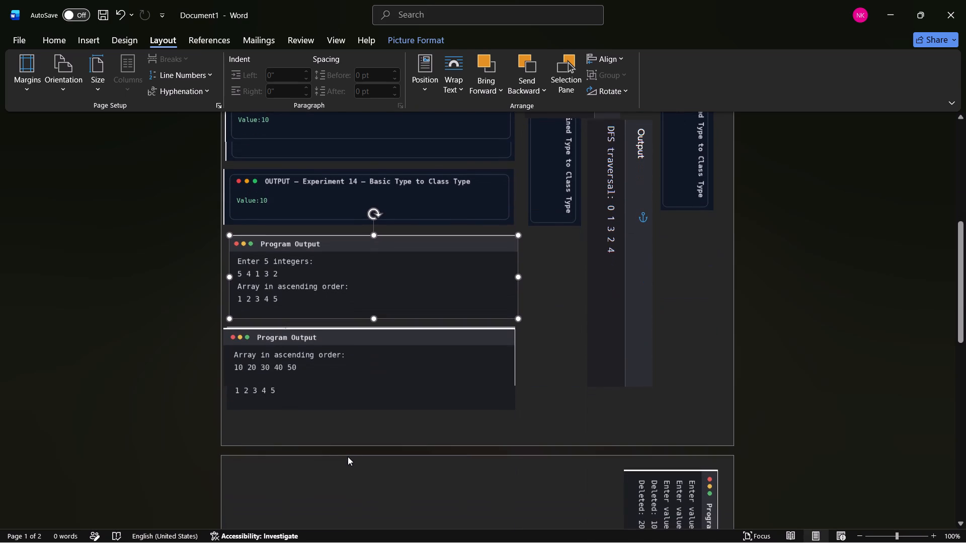
Undo the moves of the "Enter 5 integers" output and the deletion of the smaller Experiment 12 output on page 1.
{"action": "key", "text": "ctrl+z"}
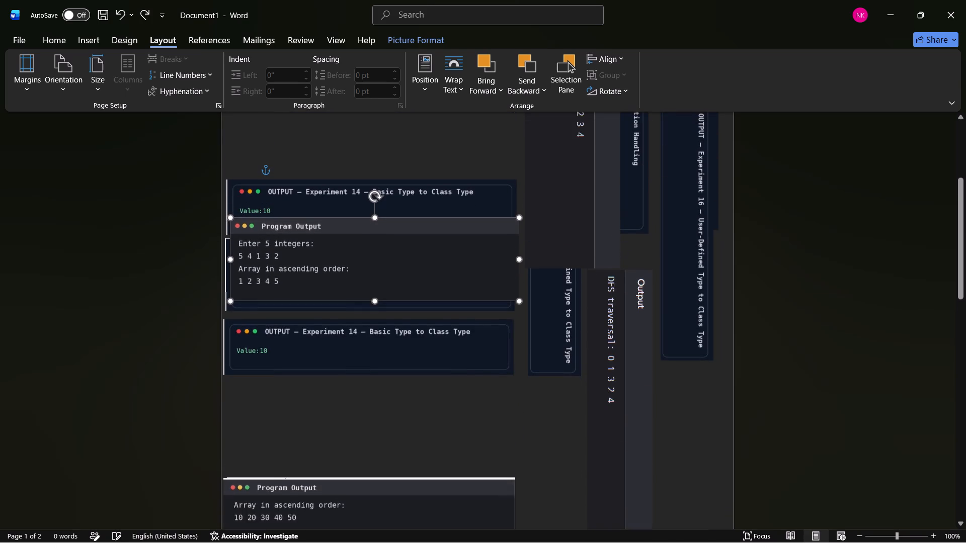
{"action": "key", "text": "ctrl+z"}
{"action": "key", "text": "ctrl+z"}
{"action": "key", "text": "ctrl+z"}
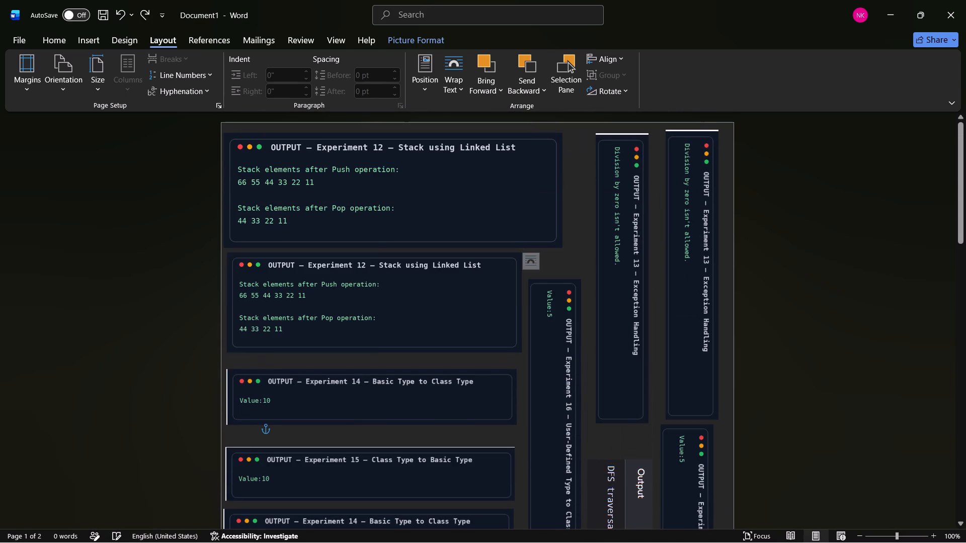
{"action": "scroll", "coordinate": [348, 457], "scroll_direction": "down", "scroll_amount": 5}
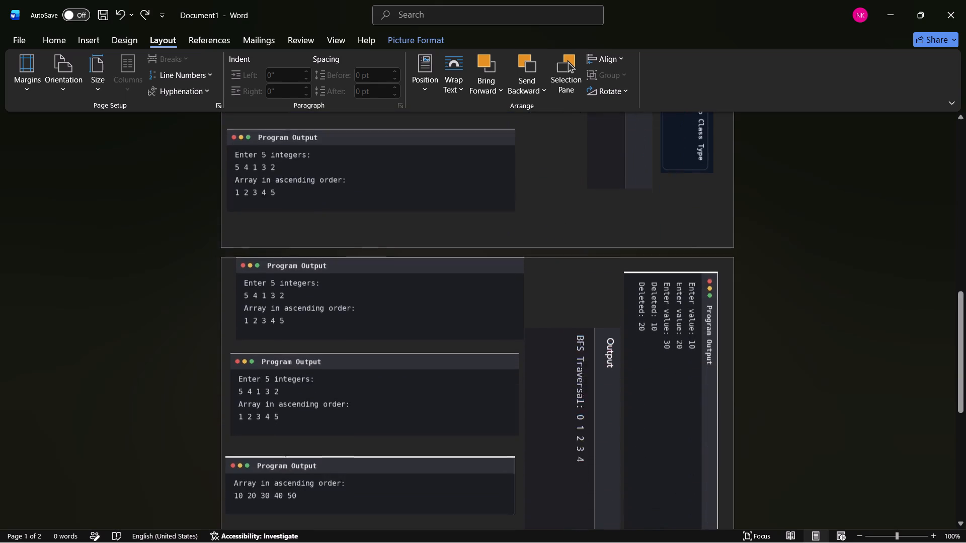
{"action": "scroll", "coordinate": [348, 457], "scroll_direction": "down", "scroll_amount": 4}
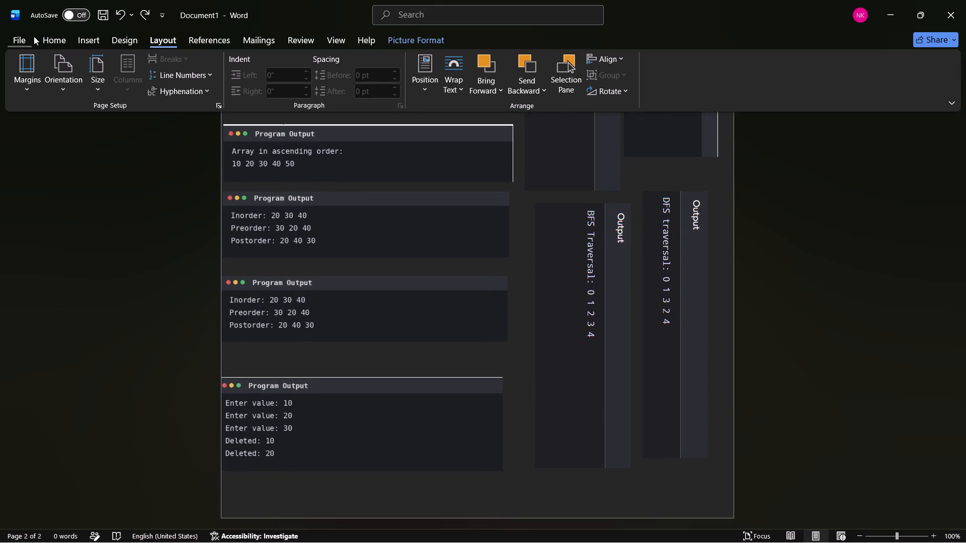
Start saving the document under a new name in this PC's Downloads folder.
{"action": "left_click", "coordinate": [25, 39]}
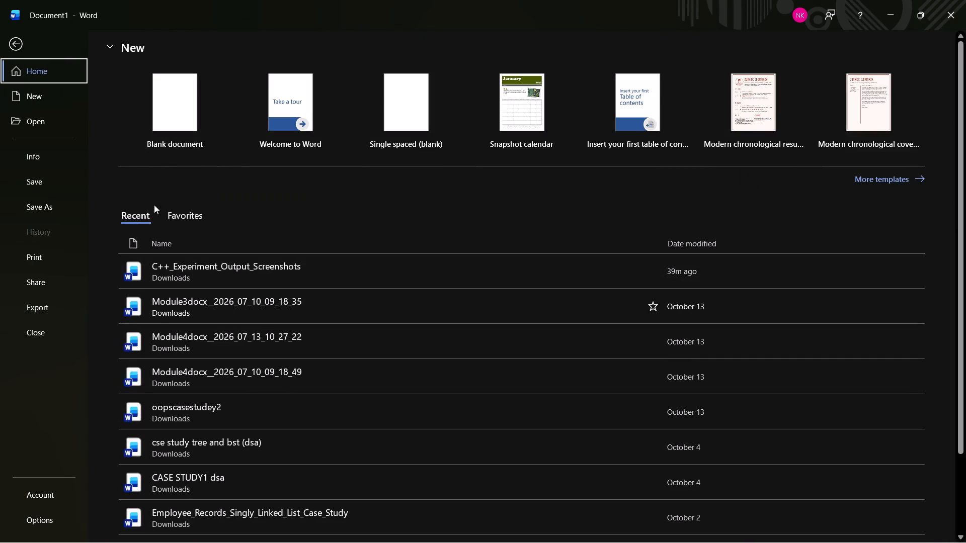
{"action": "left_click", "coordinate": [41, 216]}
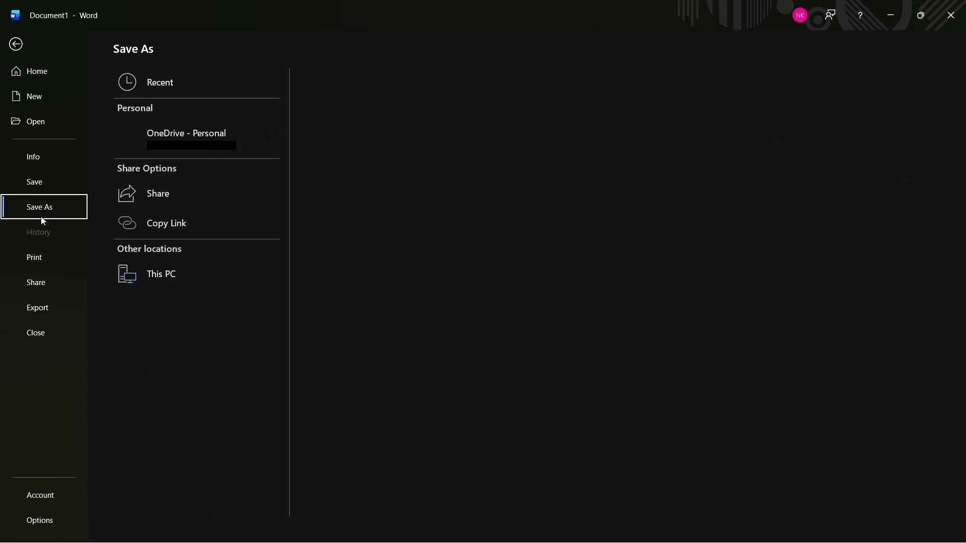
{"action": "left_click", "coordinate": [166, 270]}
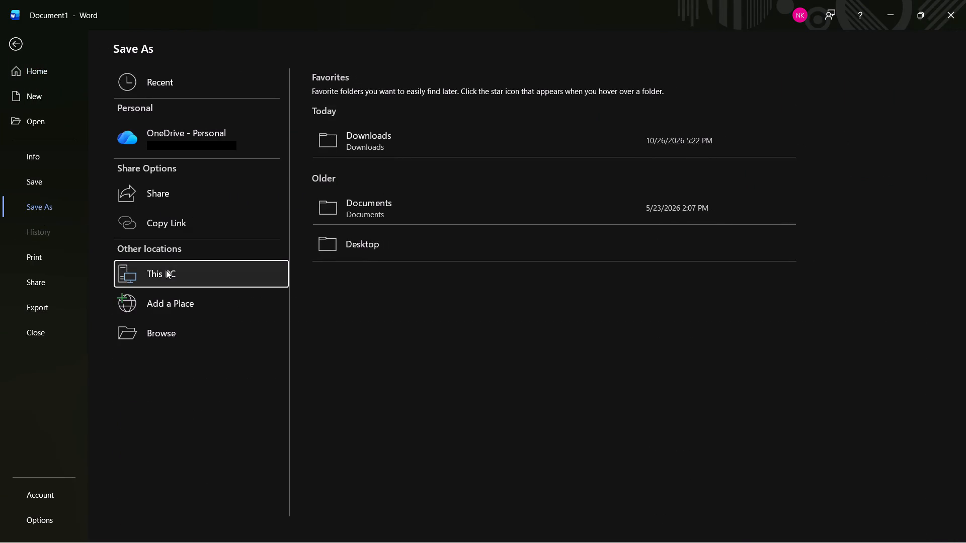
{"action": "left_click", "coordinate": [389, 126]}
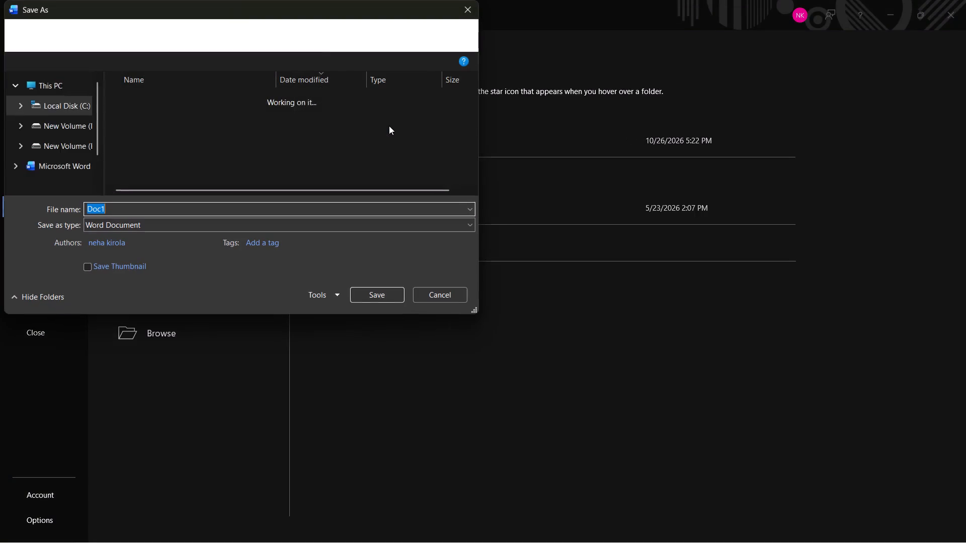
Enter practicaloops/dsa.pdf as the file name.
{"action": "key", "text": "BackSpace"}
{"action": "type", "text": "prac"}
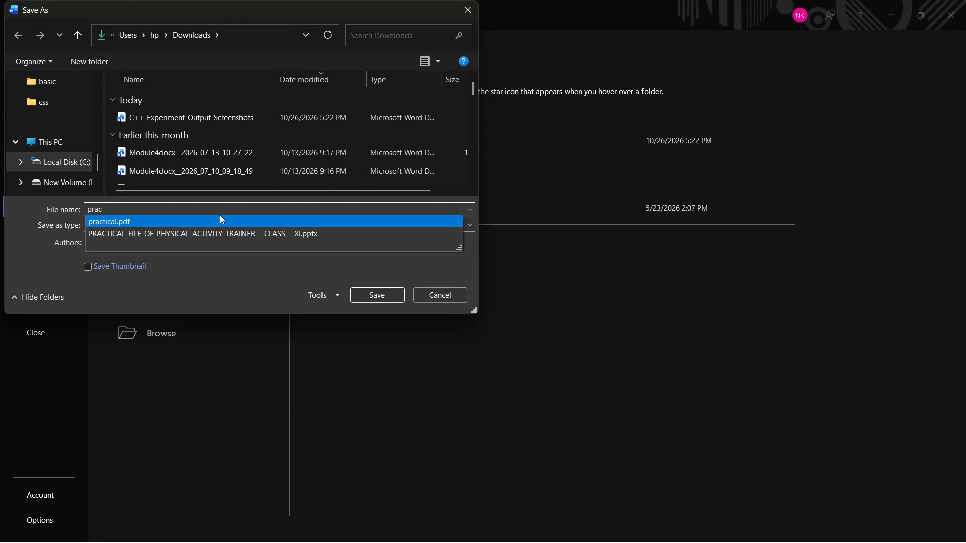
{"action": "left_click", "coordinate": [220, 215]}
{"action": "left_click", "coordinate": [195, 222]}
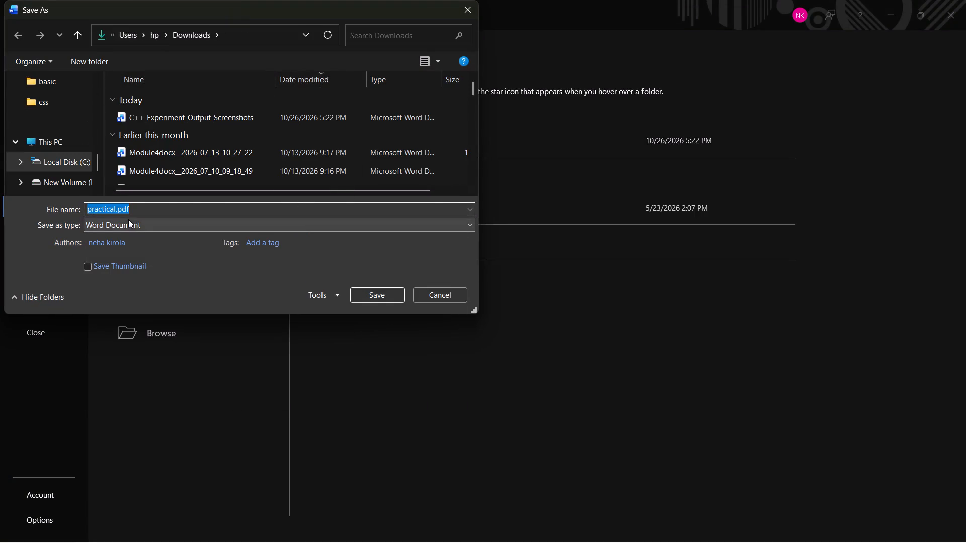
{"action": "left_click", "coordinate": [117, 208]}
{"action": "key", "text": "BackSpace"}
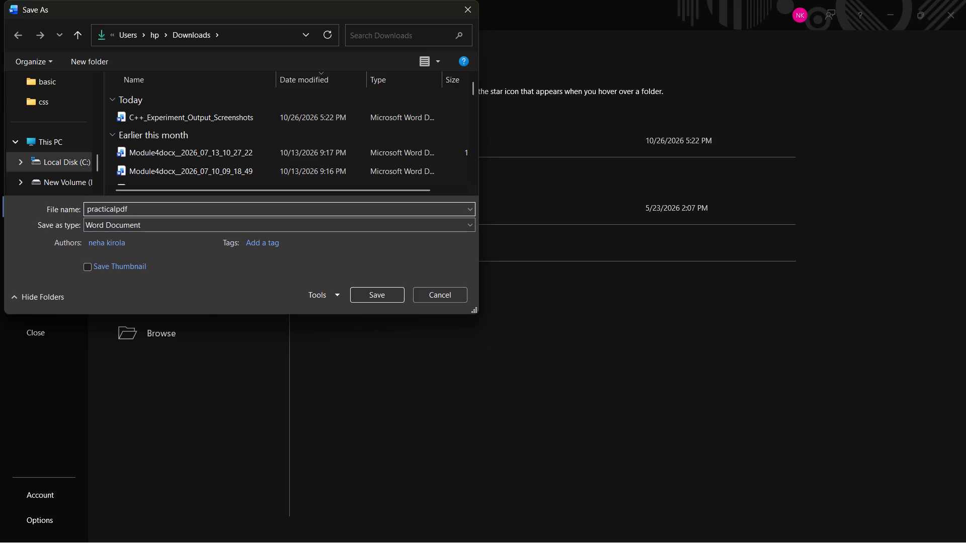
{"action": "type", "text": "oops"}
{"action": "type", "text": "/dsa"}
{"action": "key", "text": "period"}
Set the file type for saving to PDF.
{"action": "left_click", "coordinate": [343, 227]}
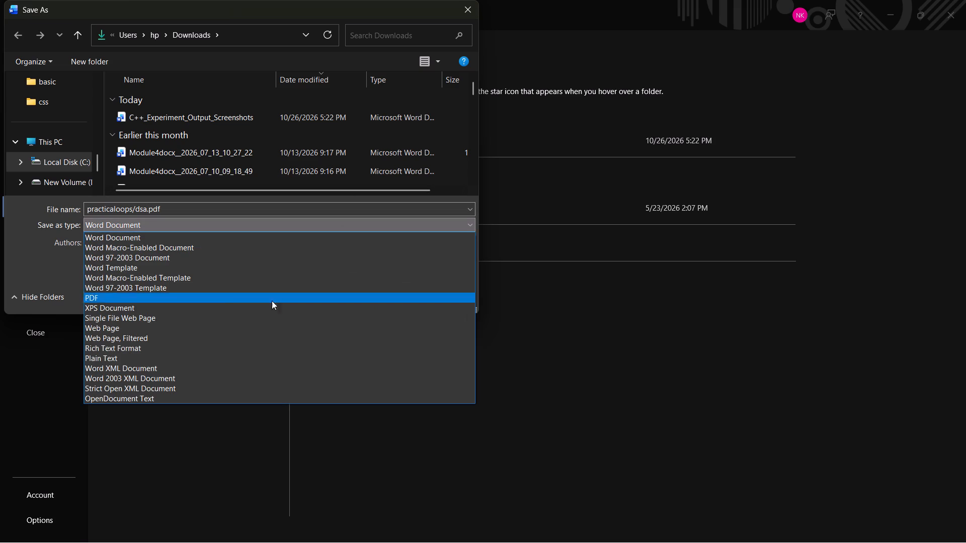
{"action": "left_click", "coordinate": [234, 300]}
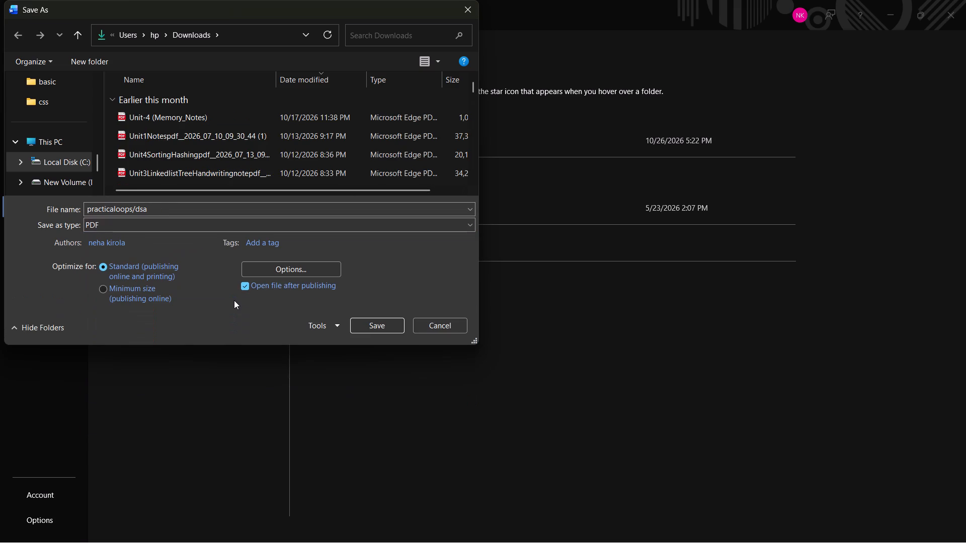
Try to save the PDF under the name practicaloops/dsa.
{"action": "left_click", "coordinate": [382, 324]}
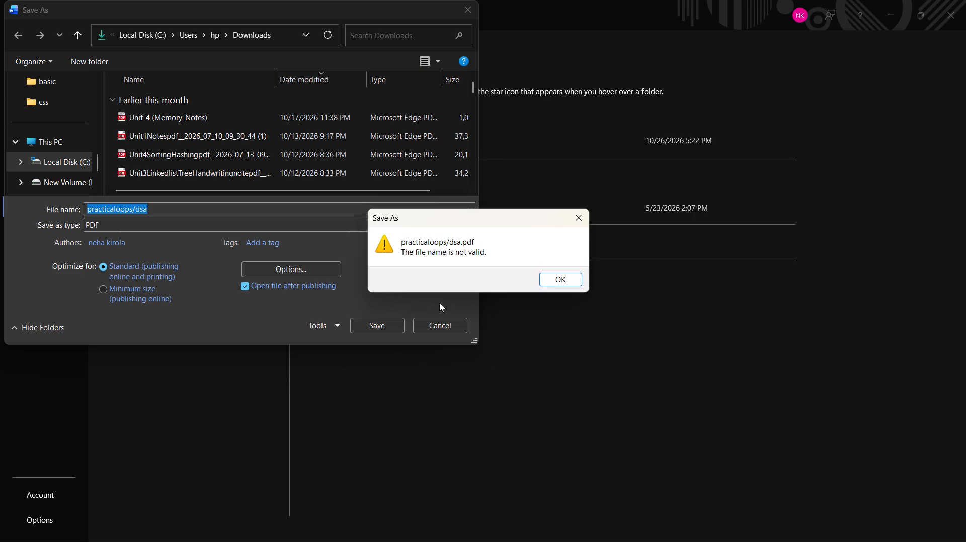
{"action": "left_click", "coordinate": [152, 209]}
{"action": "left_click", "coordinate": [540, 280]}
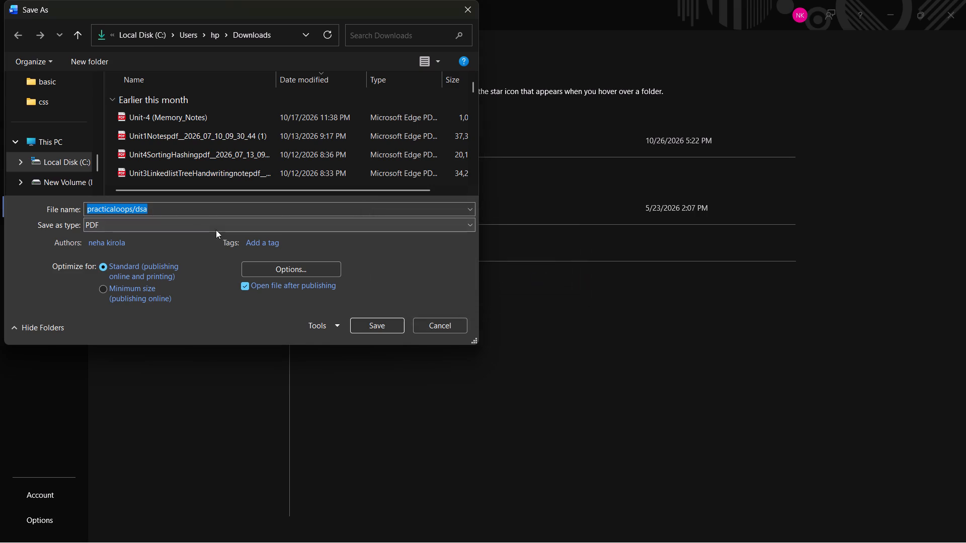
Replace the file name with practicaldsa and save the PDF in the Downloads folder.
{"action": "left_click", "coordinate": [168, 210]}
{"action": "key", "text": "BackSpace"}
{"action": "key", "text": "BackSpace"}
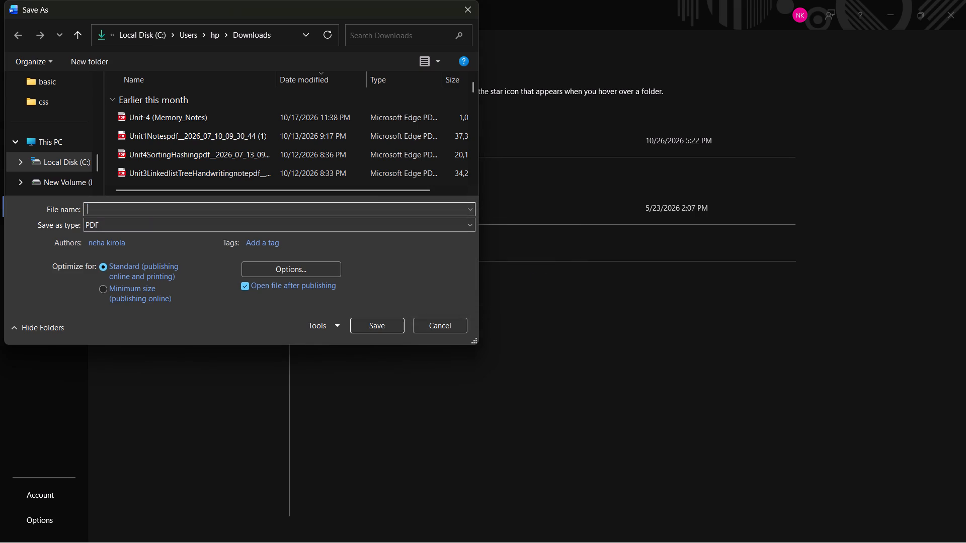
{"action": "key", "text": "p"}
{"action": "type", "text": "ractical"}
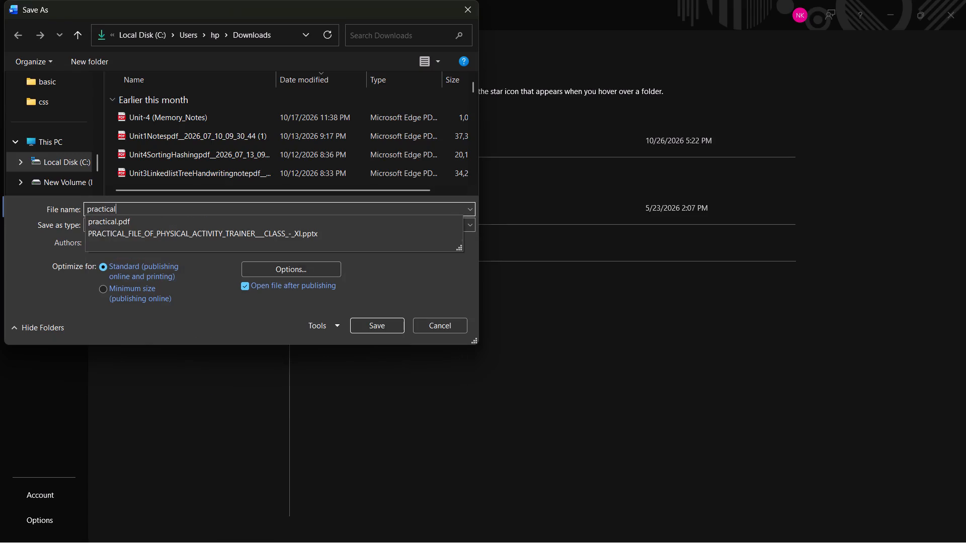
{"action": "key", "text": "s"}
{"action": "key", "text": "BackSpace"}
{"action": "type", "text": "dsa"}
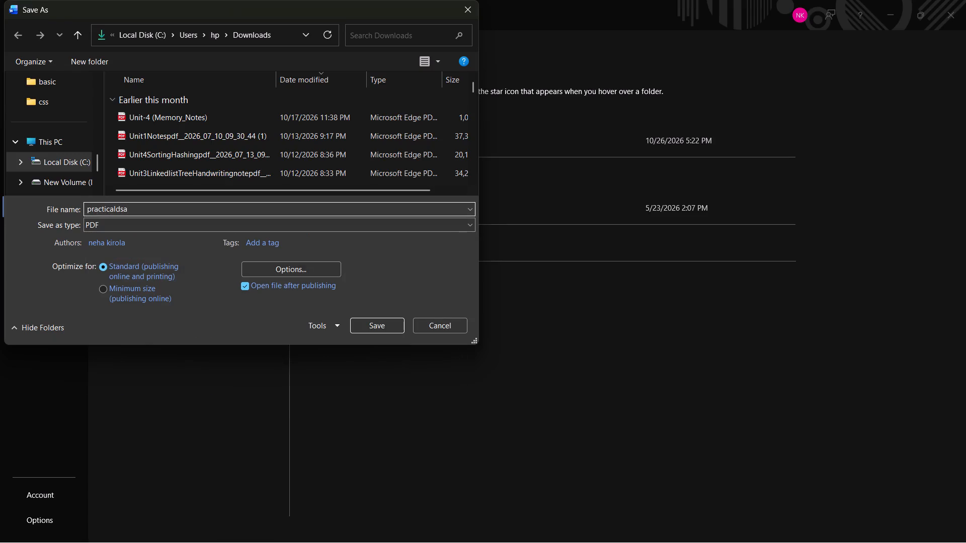
{"action": "left_click", "coordinate": [383, 329]}
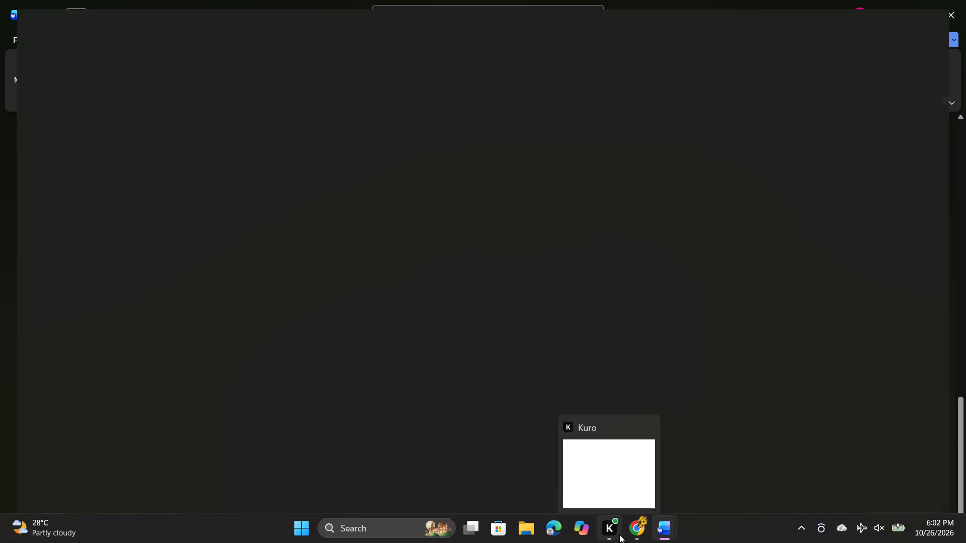
Review the layout of the output screenshots in the exported practicaldsa PDF in Microsoft Edge.
{"action": "scroll", "coordinate": [595, 395], "scroll_direction": "down", "scroll_amount": 2}
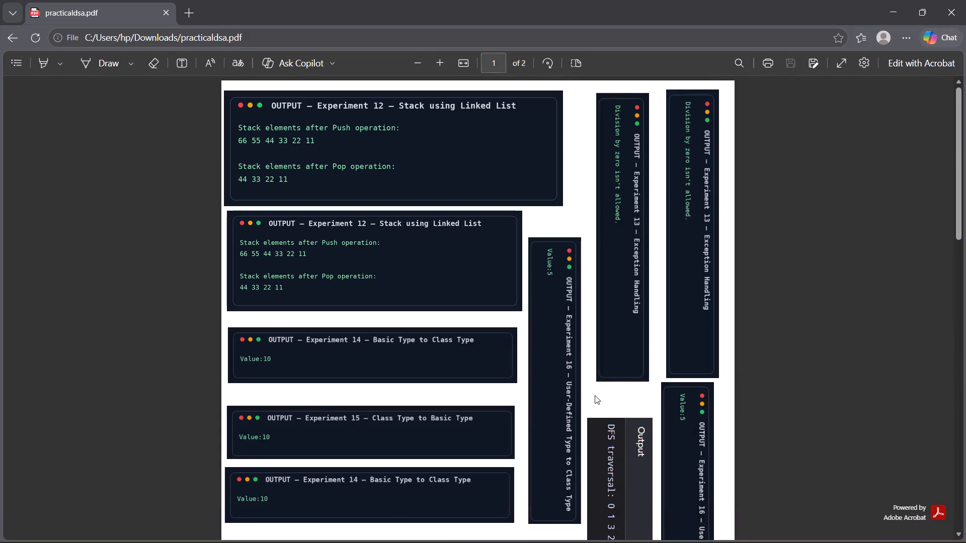
{"action": "scroll", "coordinate": [595, 395], "scroll_direction": "down", "scroll_amount": 11}
{"action": "scroll", "coordinate": [595, 395], "scroll_direction": "up", "scroll_amount": 11}
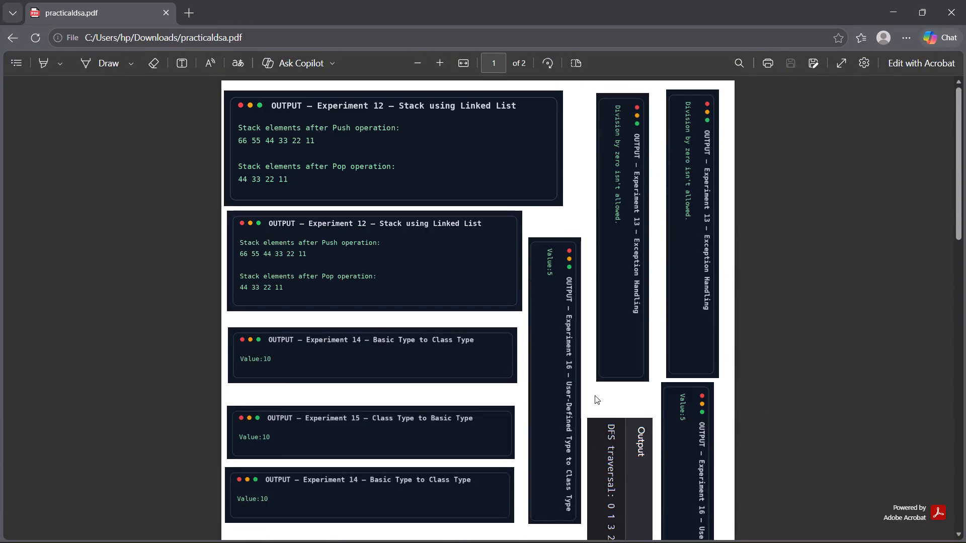